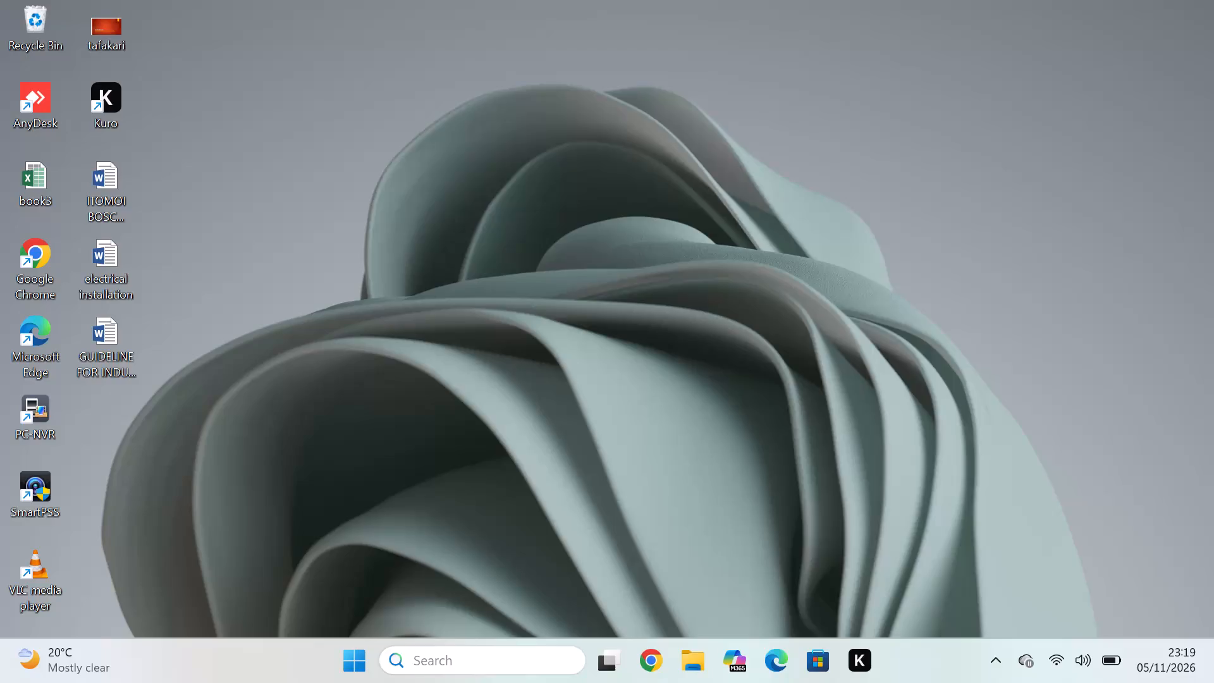
Open Word 2016, dismiss the activation wizard and create a blank document.
left_click(528, 654)
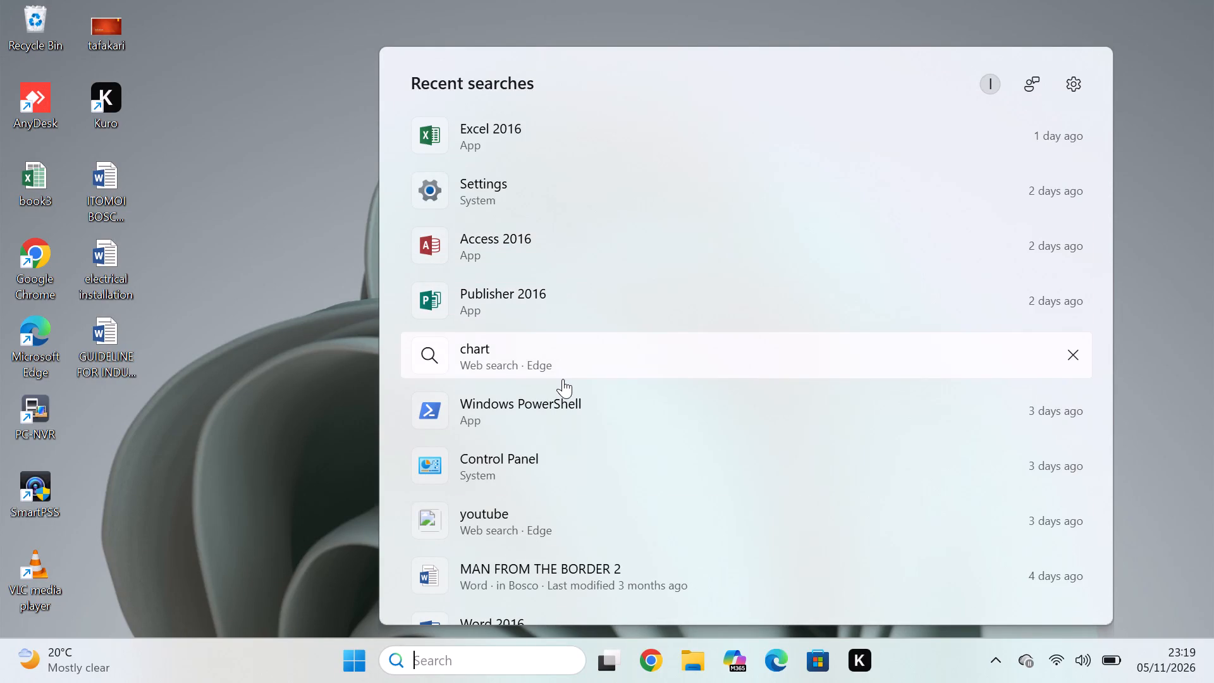
double_click(546, 614)
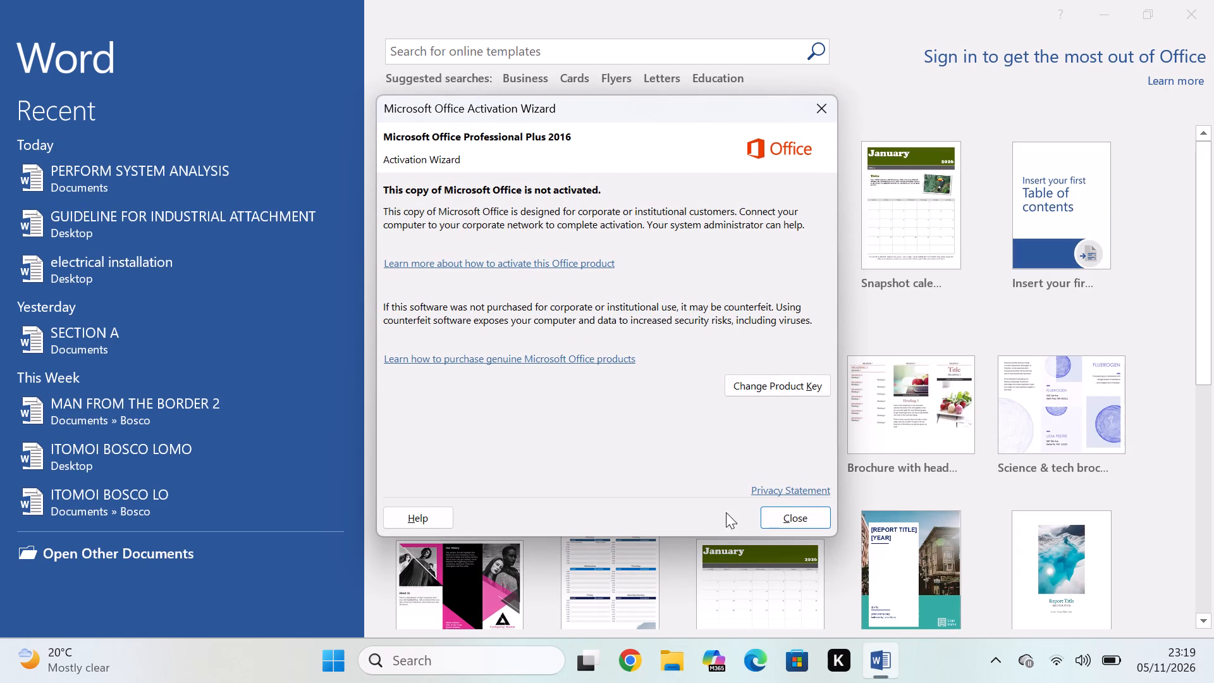
left_click(772, 508)
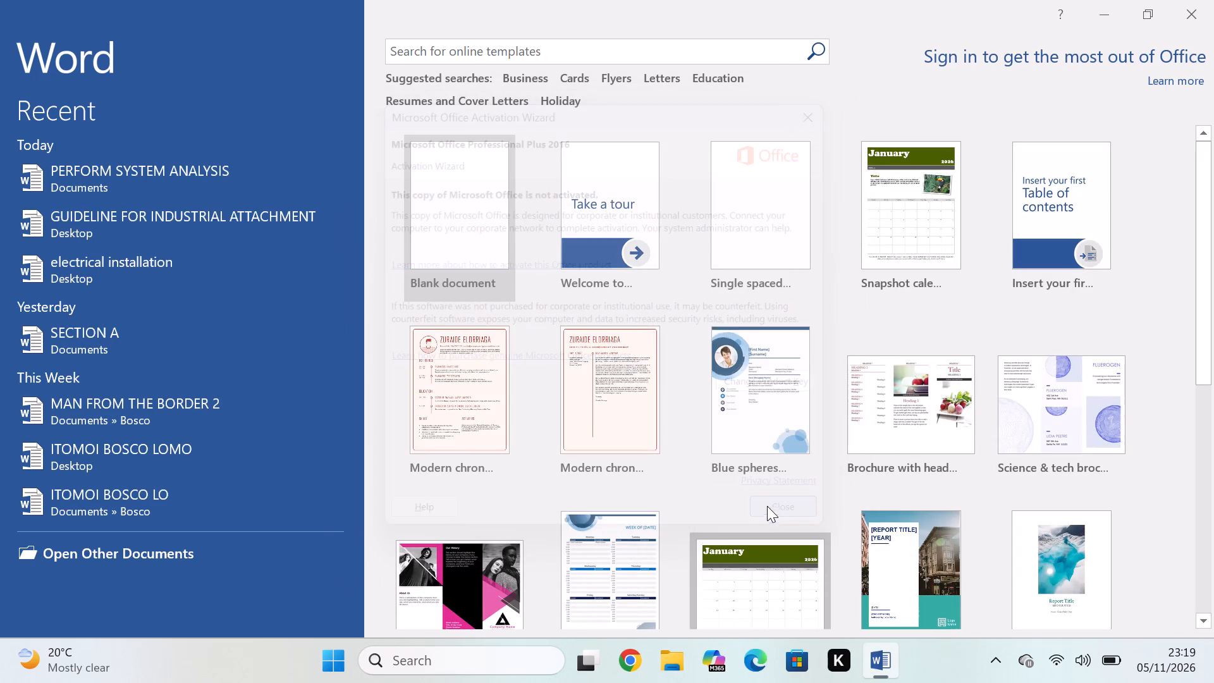
left_click(450, 219)
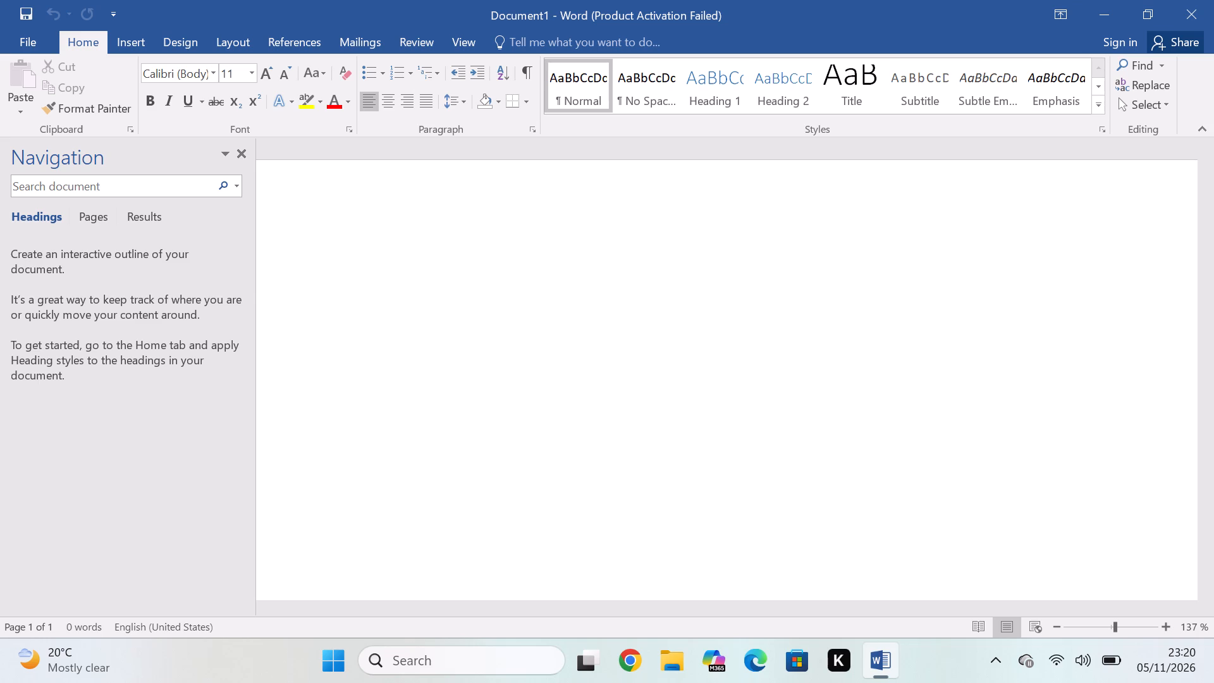
Write the heading "What is management information system" on the first line of the document.
type("WH")
key("BackSpace")
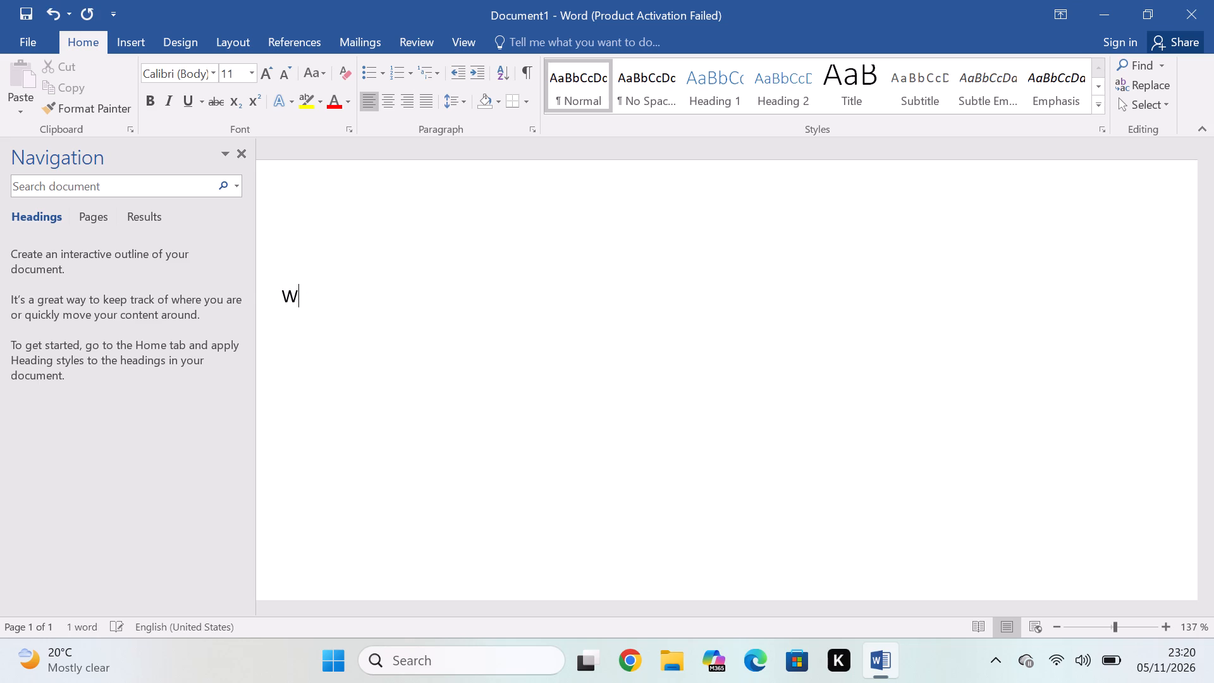
type("hat")
key("space")
type("is manageme")
type("nt information sy")
type("stem")
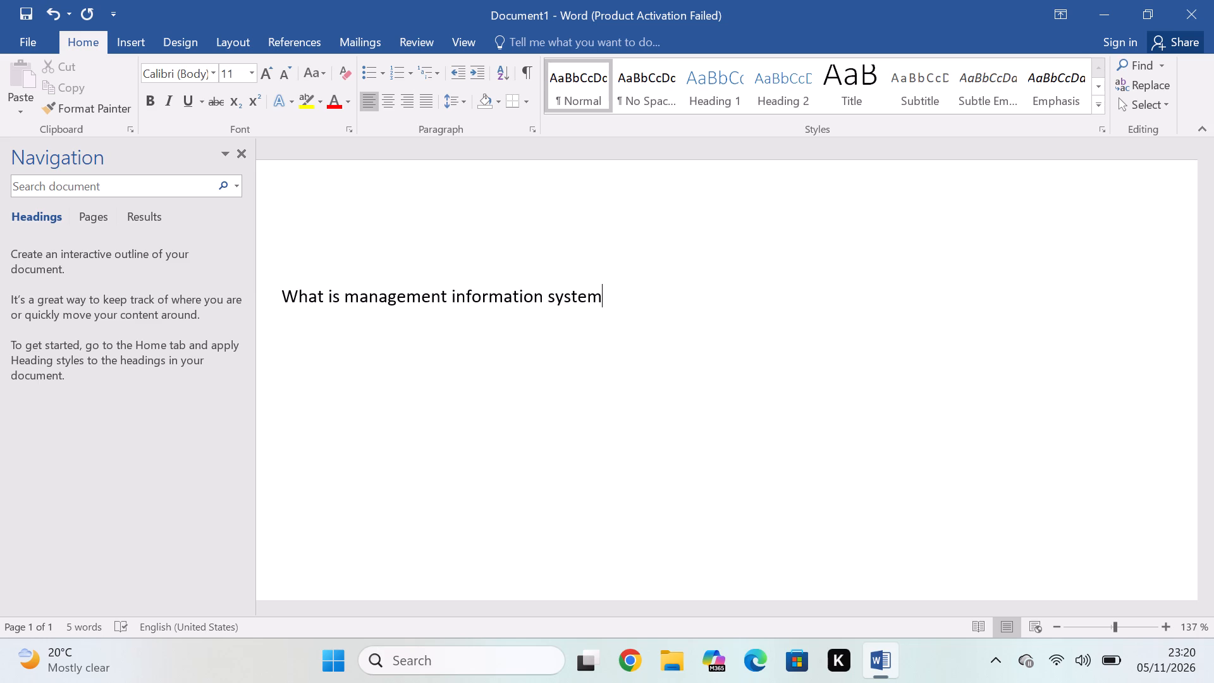
key("shift+at")
key("BackSpace")
Turn on subscript formatting at the end of the heading and add a hyphen after "system".
key("ctrl+equal")
key("ctrl+minus")
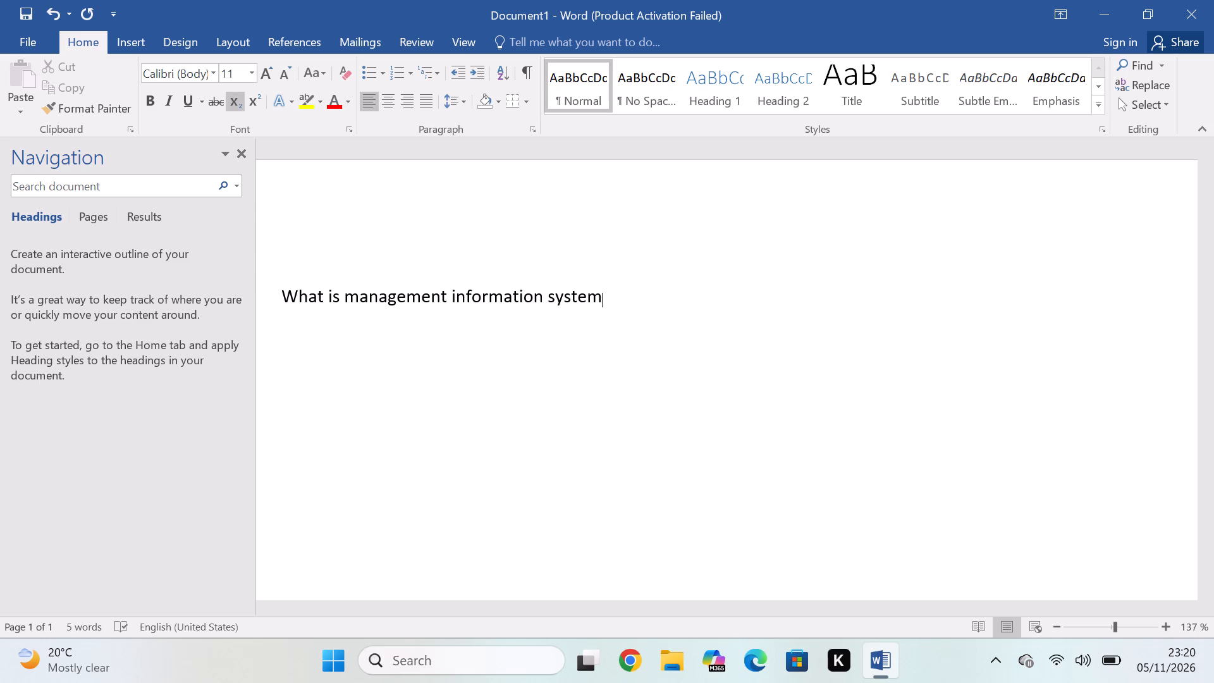
key("minus")
key("BackSpace")
key("ctrl+minus")
key("minus")
Insert an underscore directly before "What" at the start of the heading.
key("Page_Up")
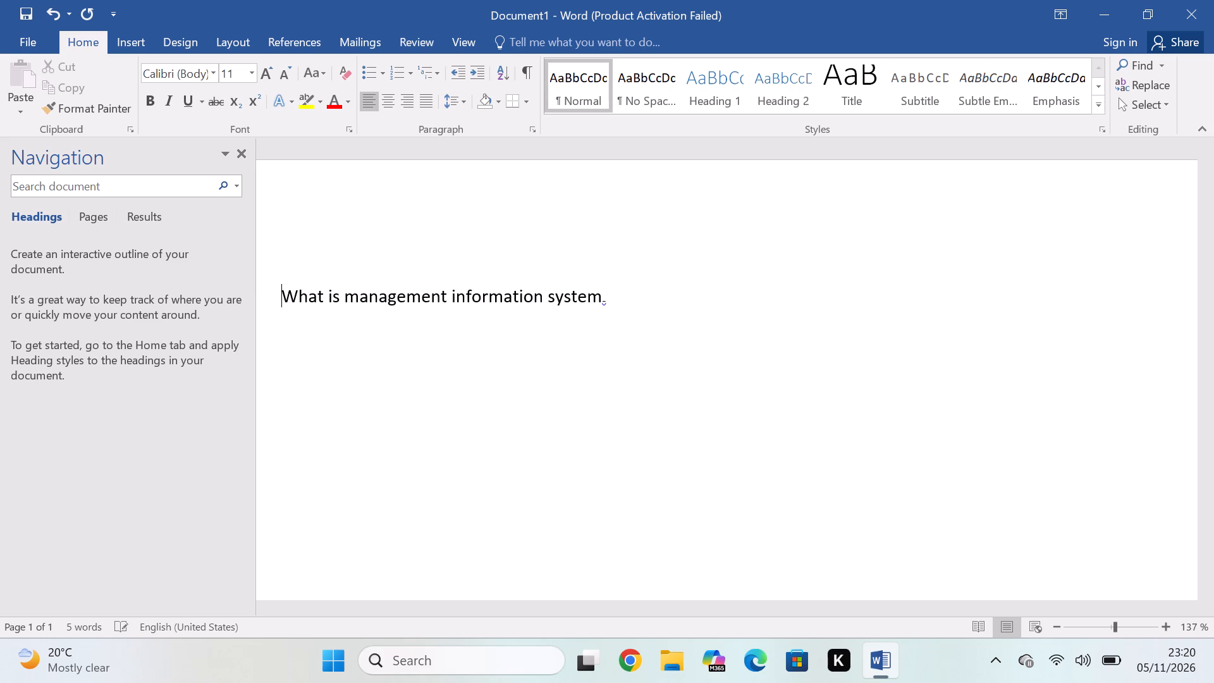
key("shift+underscore")
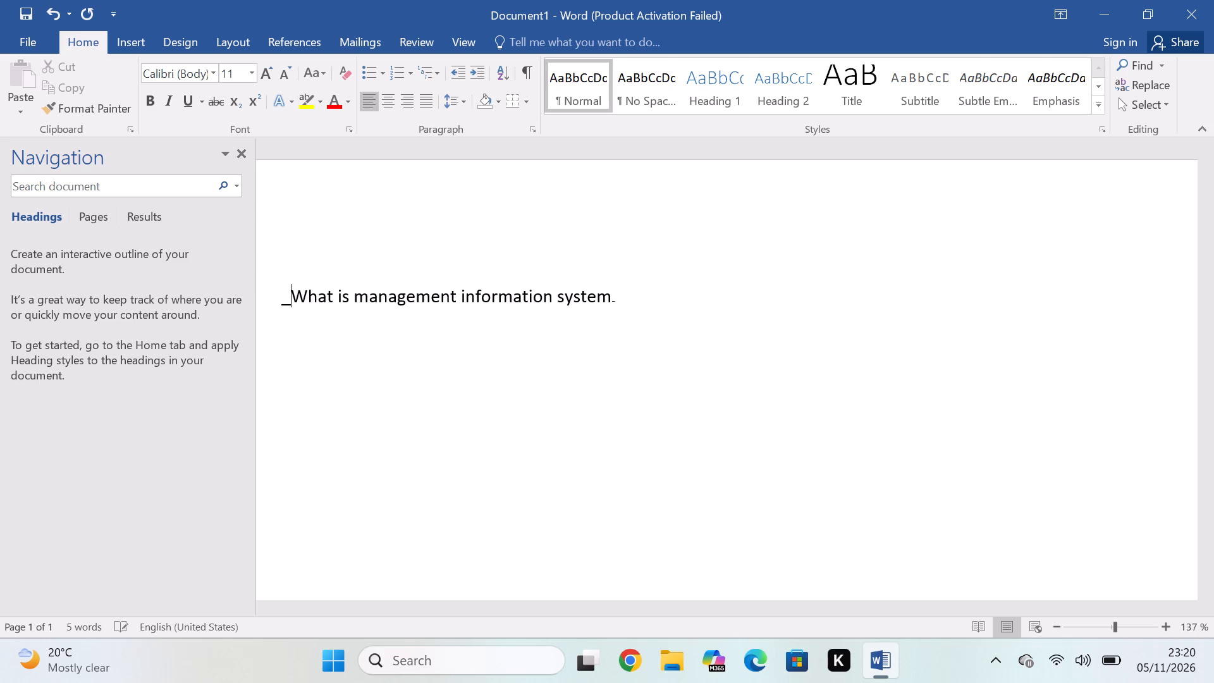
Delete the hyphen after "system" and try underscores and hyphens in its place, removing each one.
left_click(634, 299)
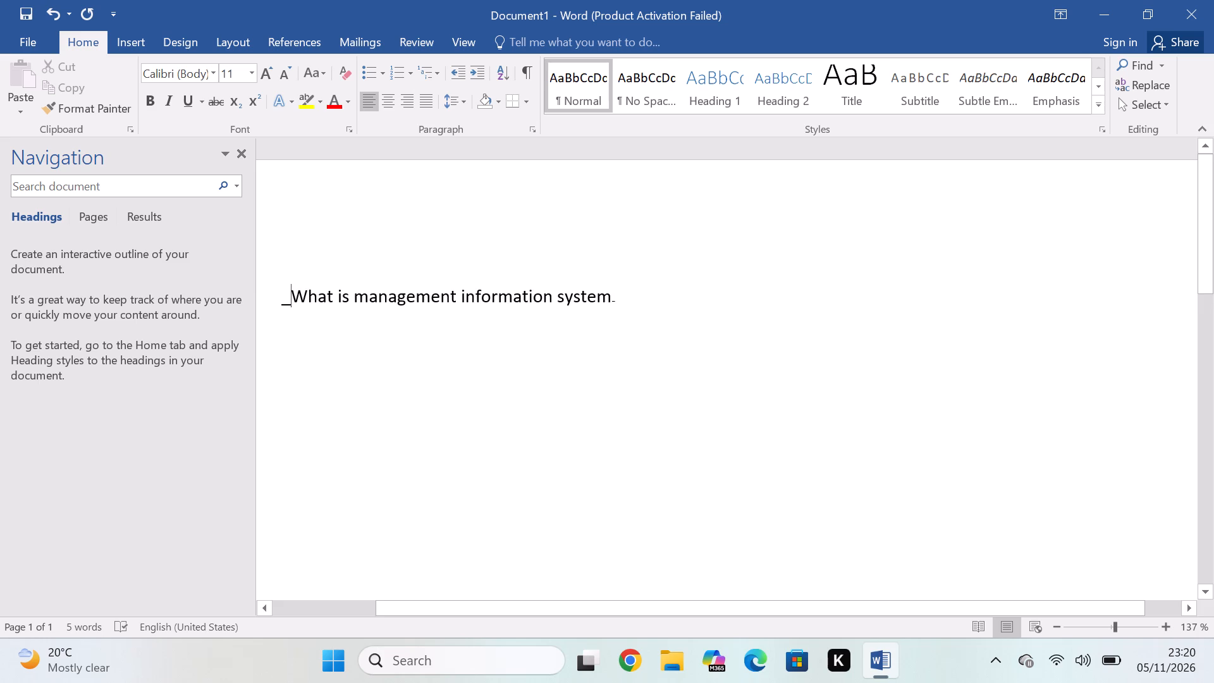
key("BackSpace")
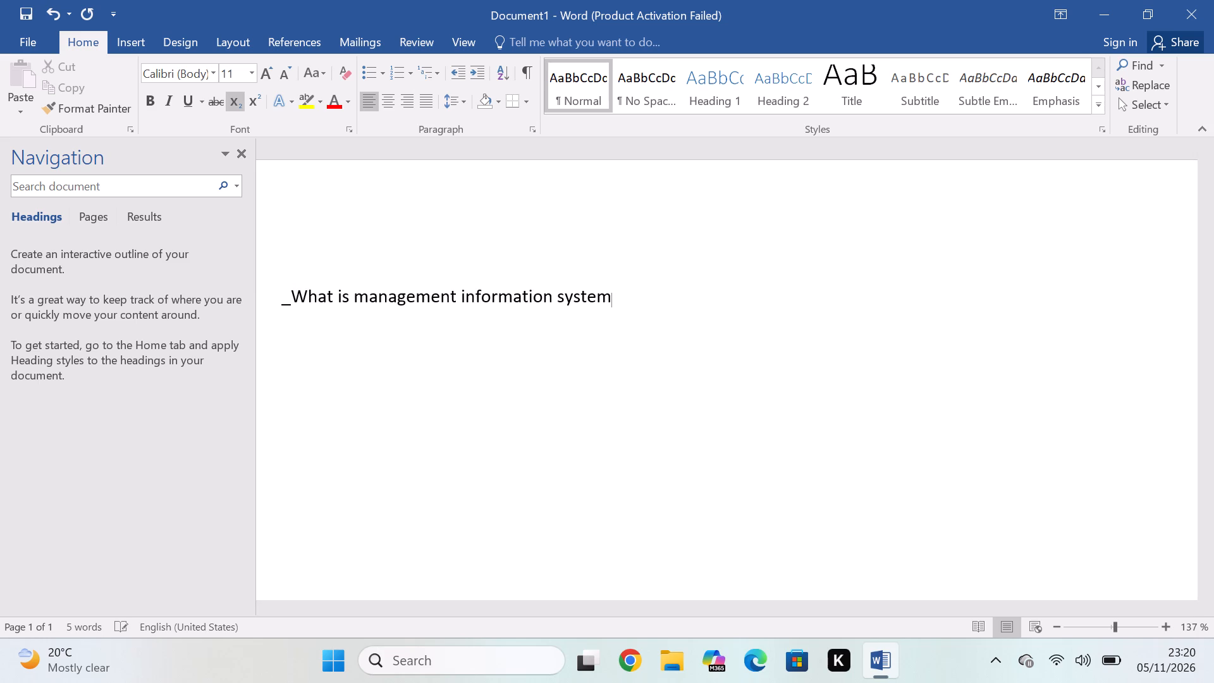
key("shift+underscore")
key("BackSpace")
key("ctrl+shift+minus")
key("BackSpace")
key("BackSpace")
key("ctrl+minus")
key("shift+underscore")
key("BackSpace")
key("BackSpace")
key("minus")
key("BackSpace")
Start a new paragraph below the heading with the words "for historical reasons".
key("Return")
key("f")
key("o")
type("r")
key("space")
type("historical")
key("space")
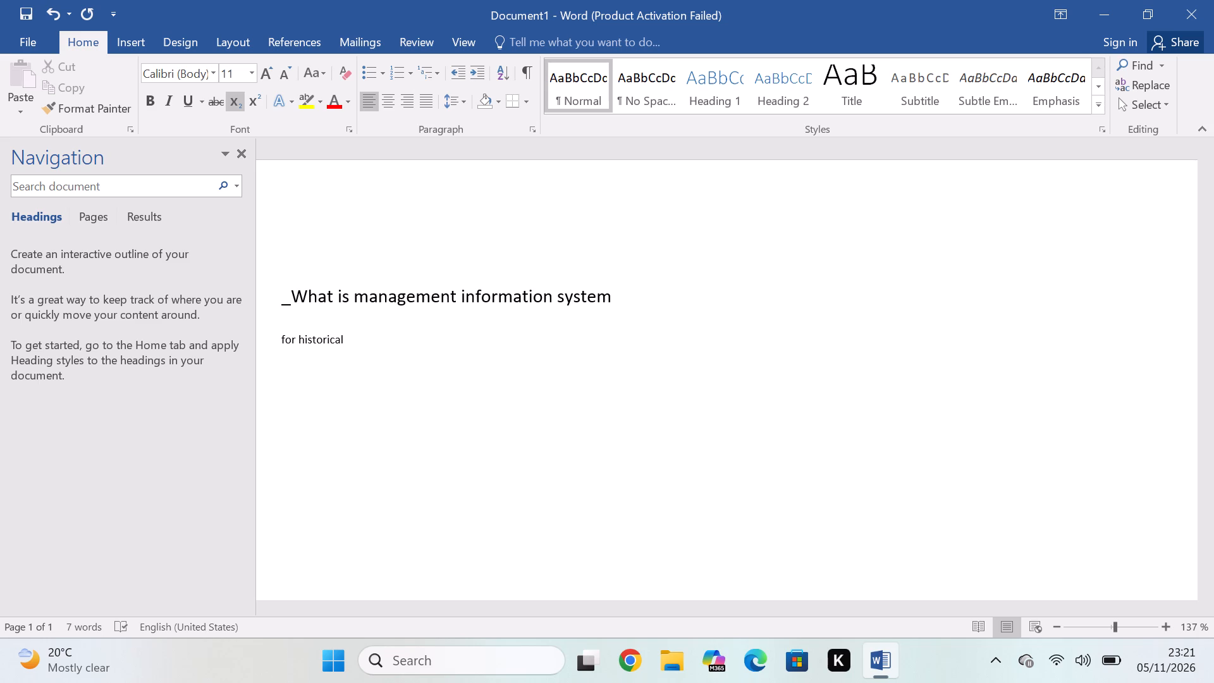
type("reasons")
key("space")
Continue the body sentence with "many of the different types of information".
type("many")
key("space")
type("of the")
key("space")
type("diff")
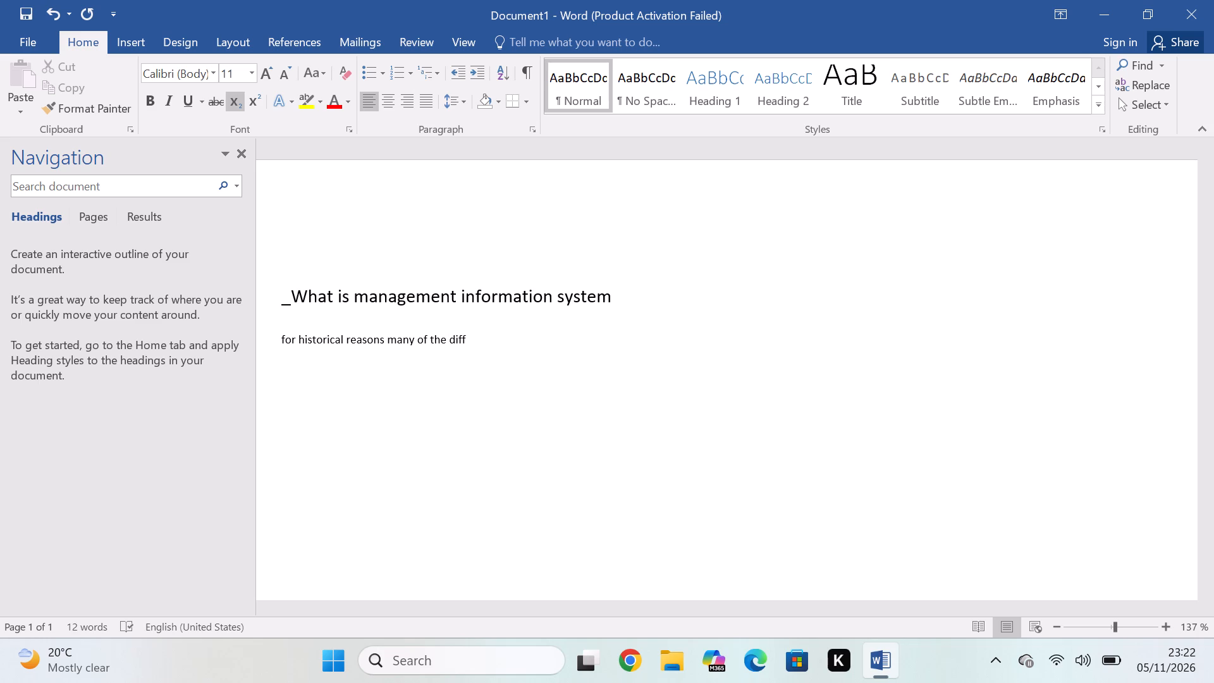
type("erent")
key("space")
type("ty")
type("pes")
key("space")
type("of information")
key("space")
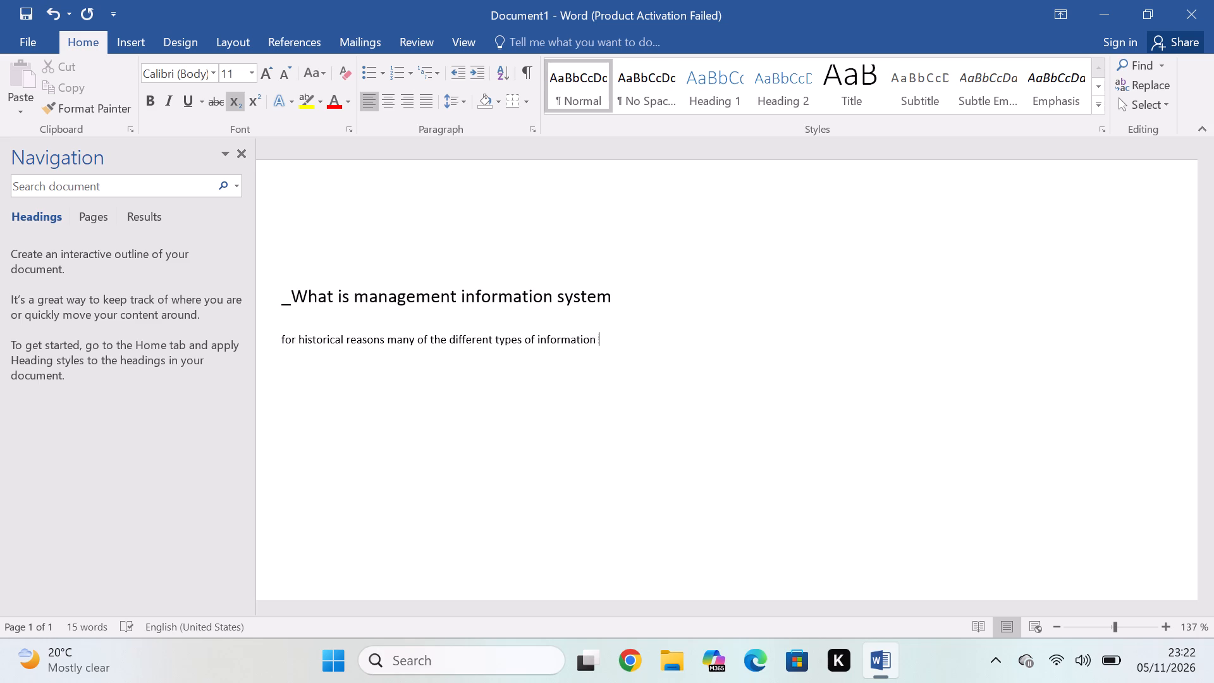
Continue the body sentence with "system found in commercial organization".
type("system found")
key("space")
type("in")
key("space")
type("commercial")
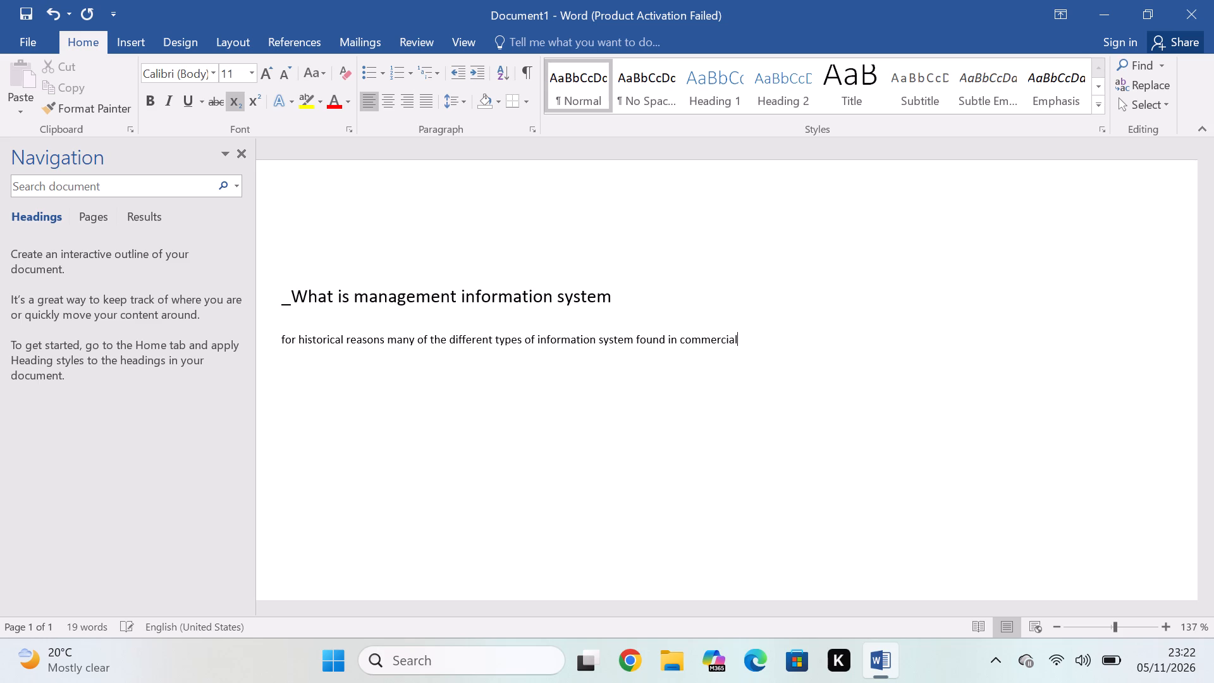
key("space")
type("organization")
key("space")
Continue the body sentence with "are referred as management information system".
type("are re")
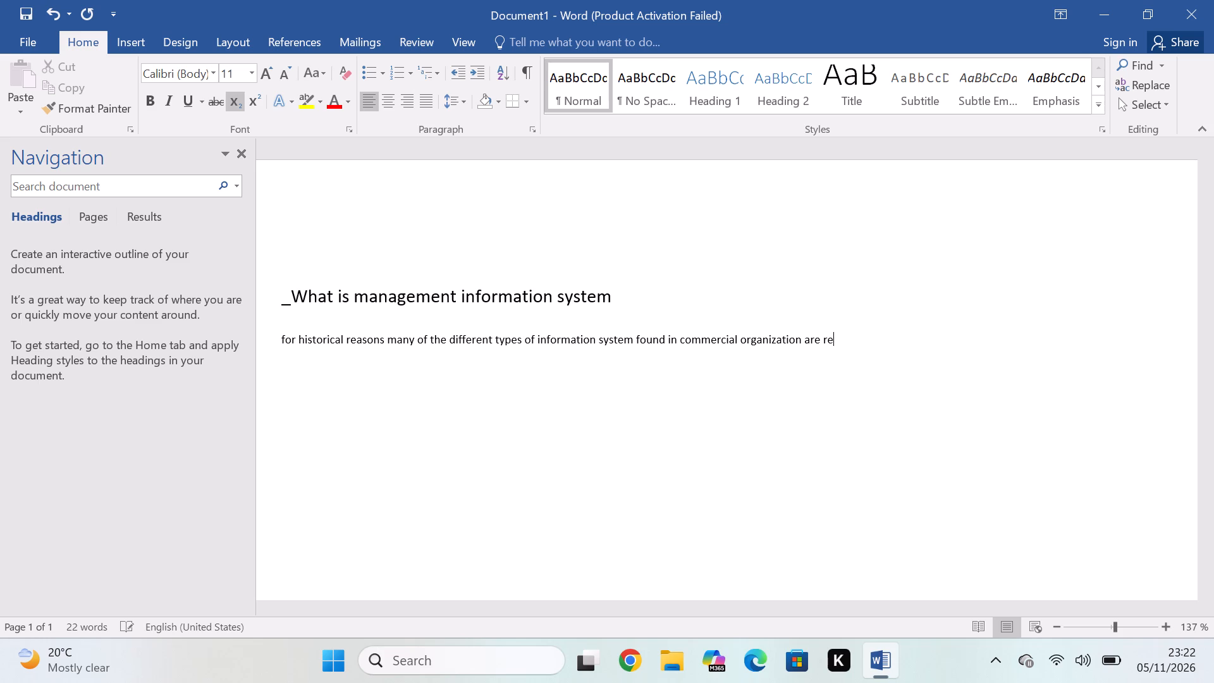
key("r")
key("BackSpace")
key("f")
key("e")
type("rred")
key("space")
type("as")
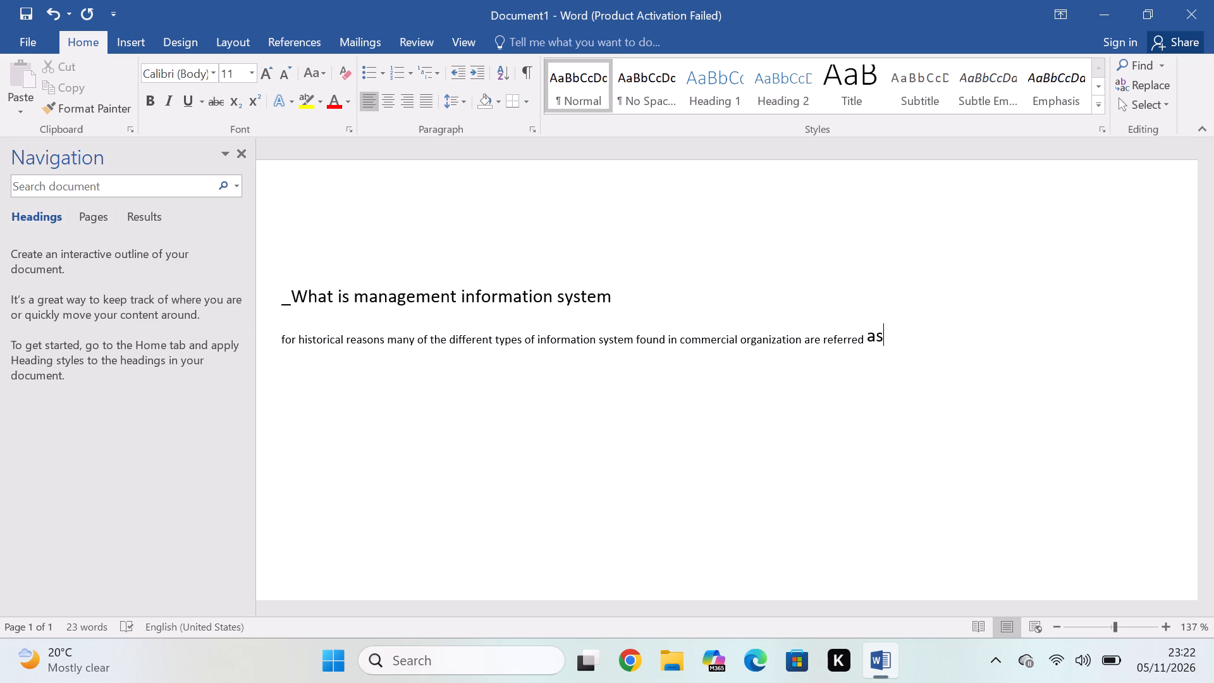
key("space")
type("management information sys")
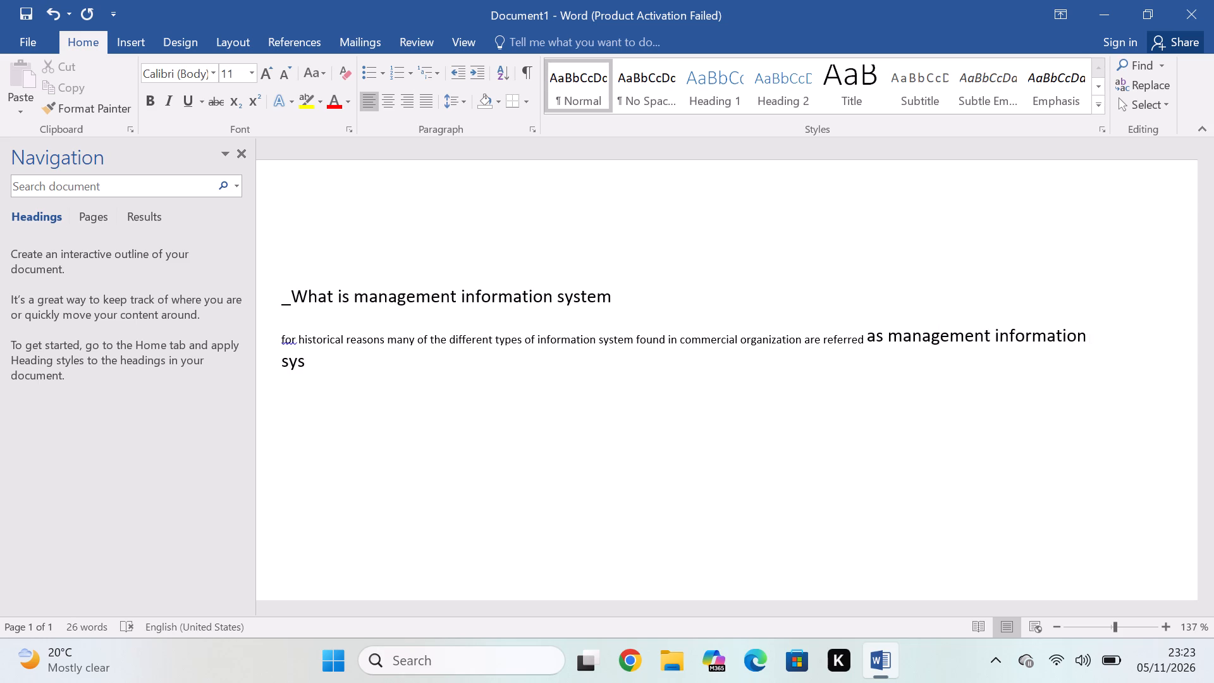
type("te")
key("m")
Append "information system" directly after "system" at the end of the body sentence, followed by two spaces.
type("infro")
key("BackSpace")
key("BackSpace")
type("orm")
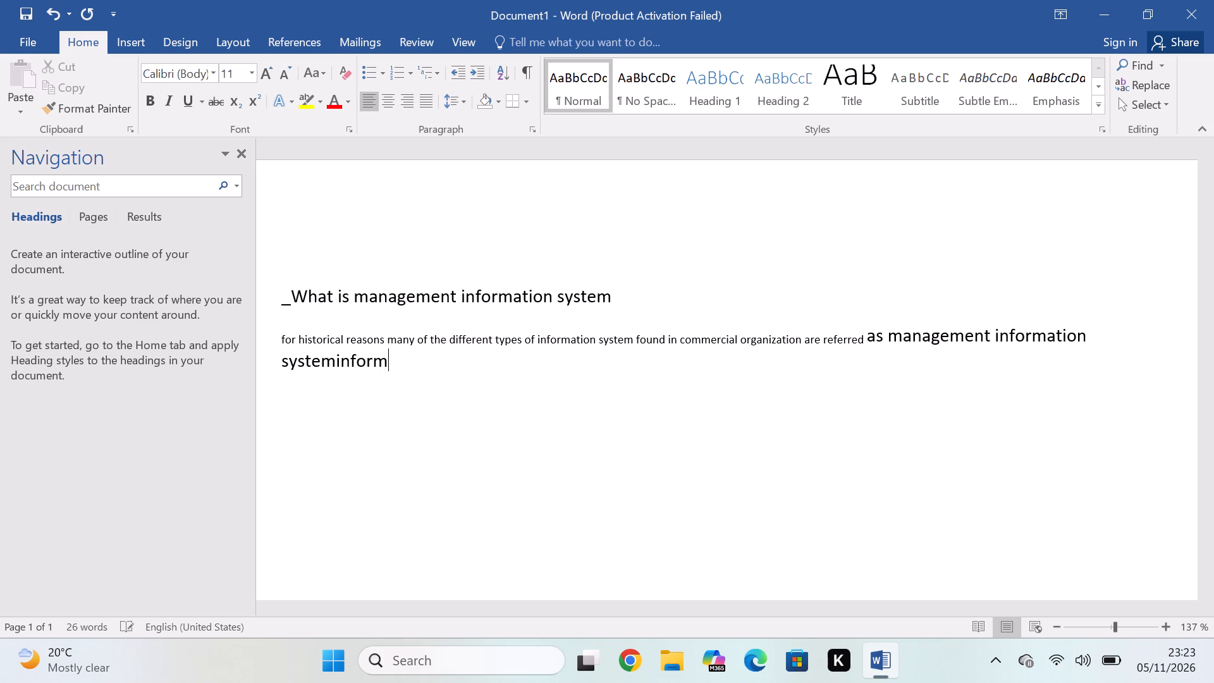
type("ation sys")
type("tem")
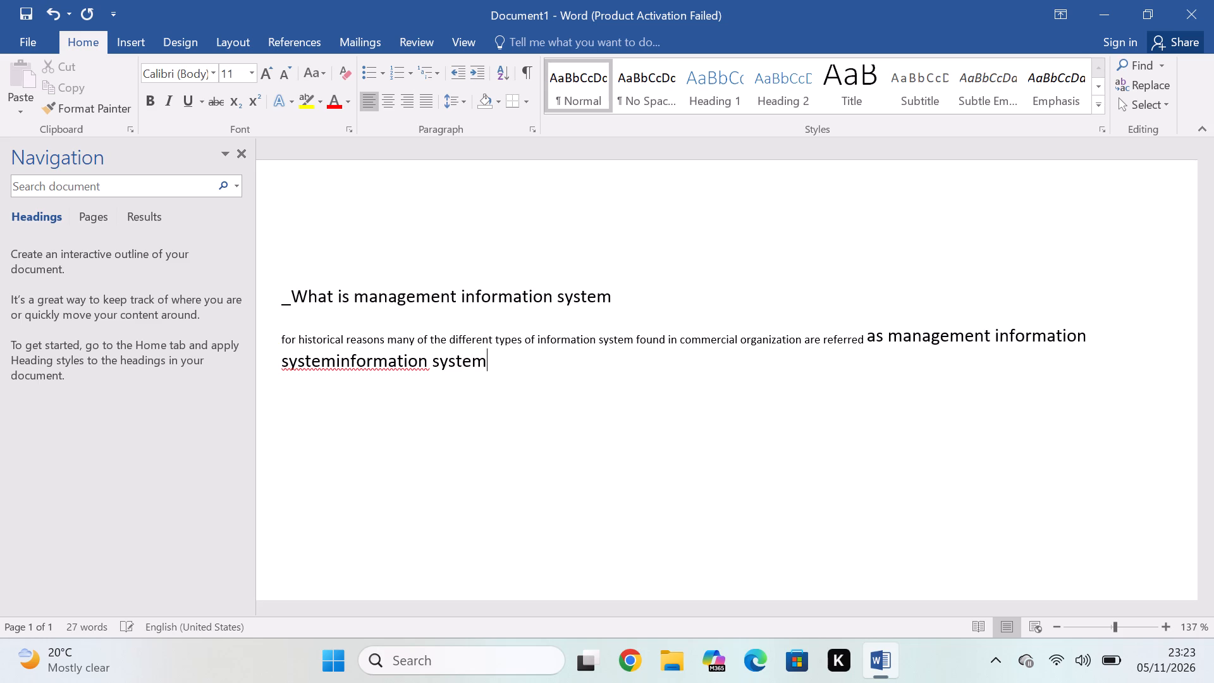
key("space")
key("space")
Add a period and continue the paragraph with "however within our pyramid model management information system".
type(".")
key("space")
type("however")
key("space")
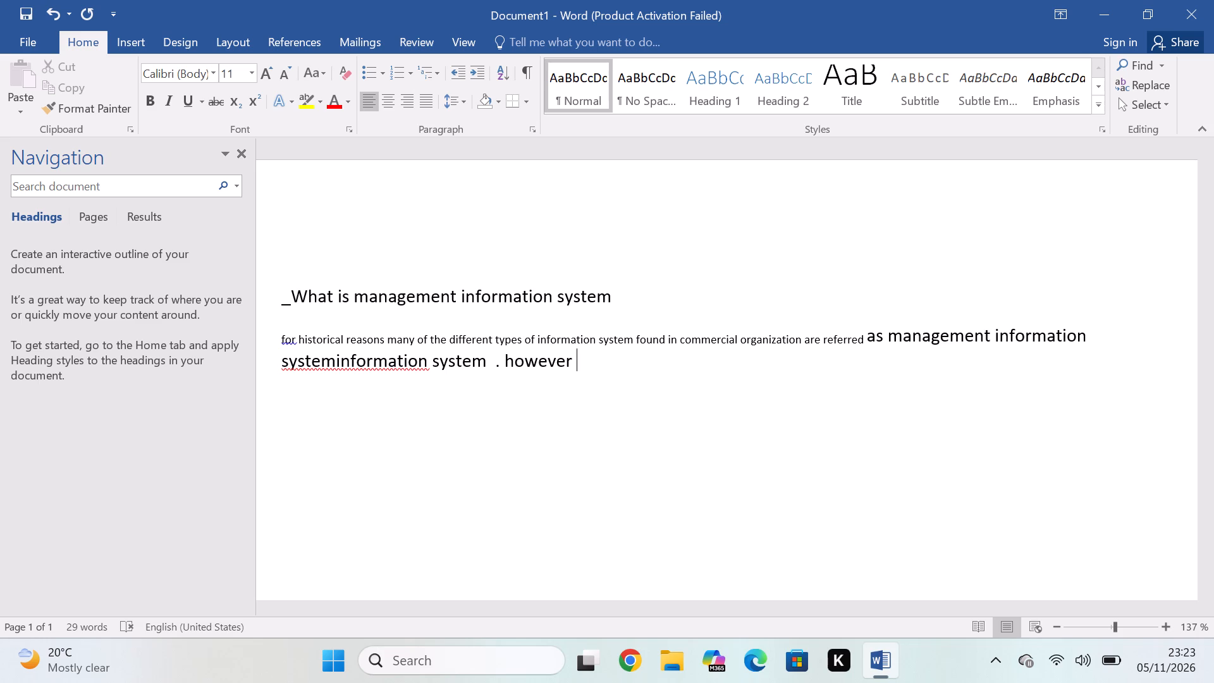
type("within our")
key("space")
type("pyramid model")
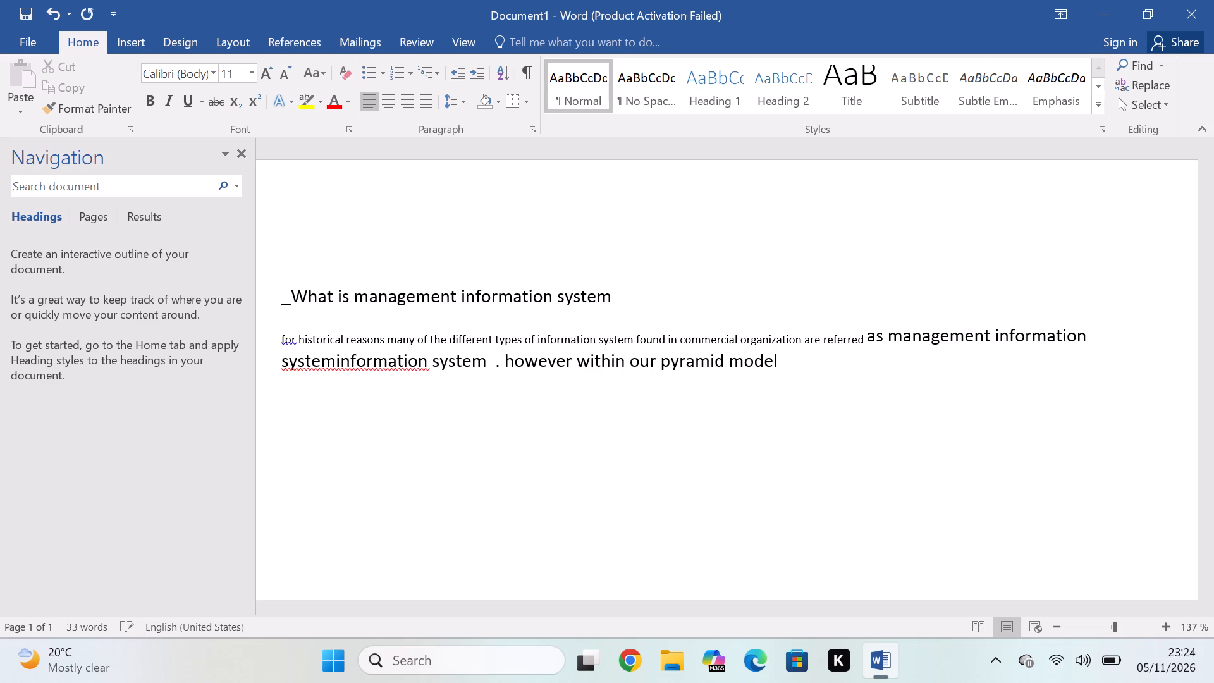
key("space")
type("mana")
type("gement information system")
key("space")
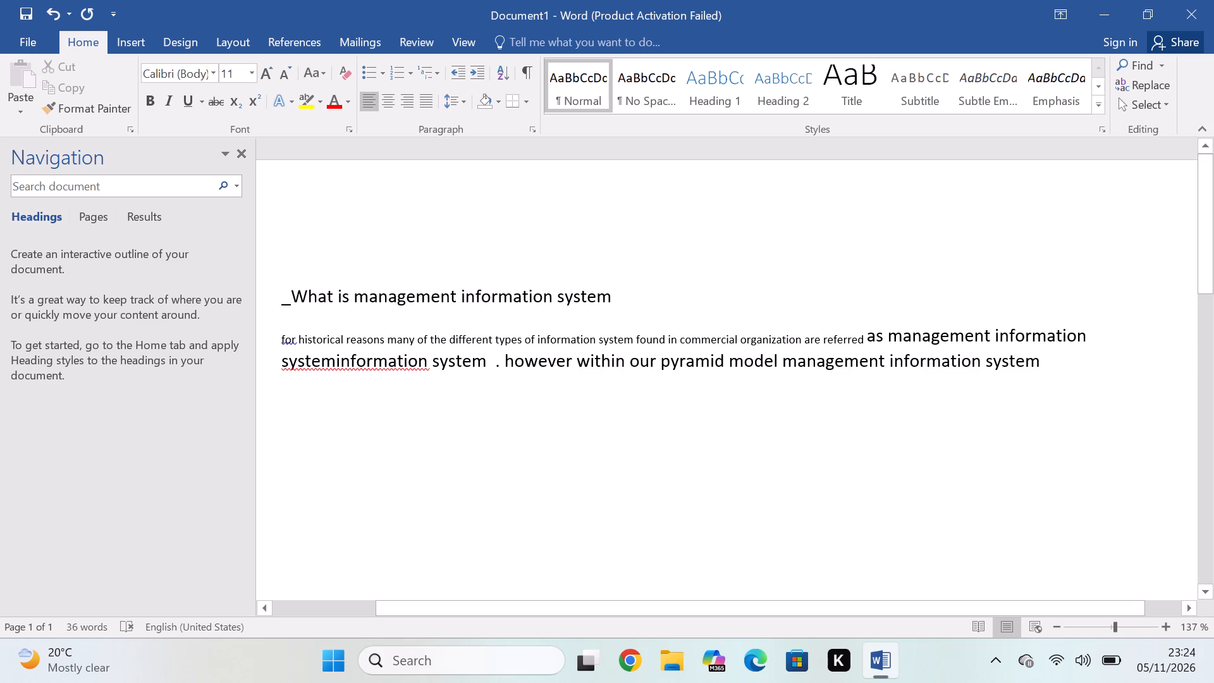
Set the font size of the subscript text from "for historical reasons" through "are referred" to 16.
left_click(865, 337)
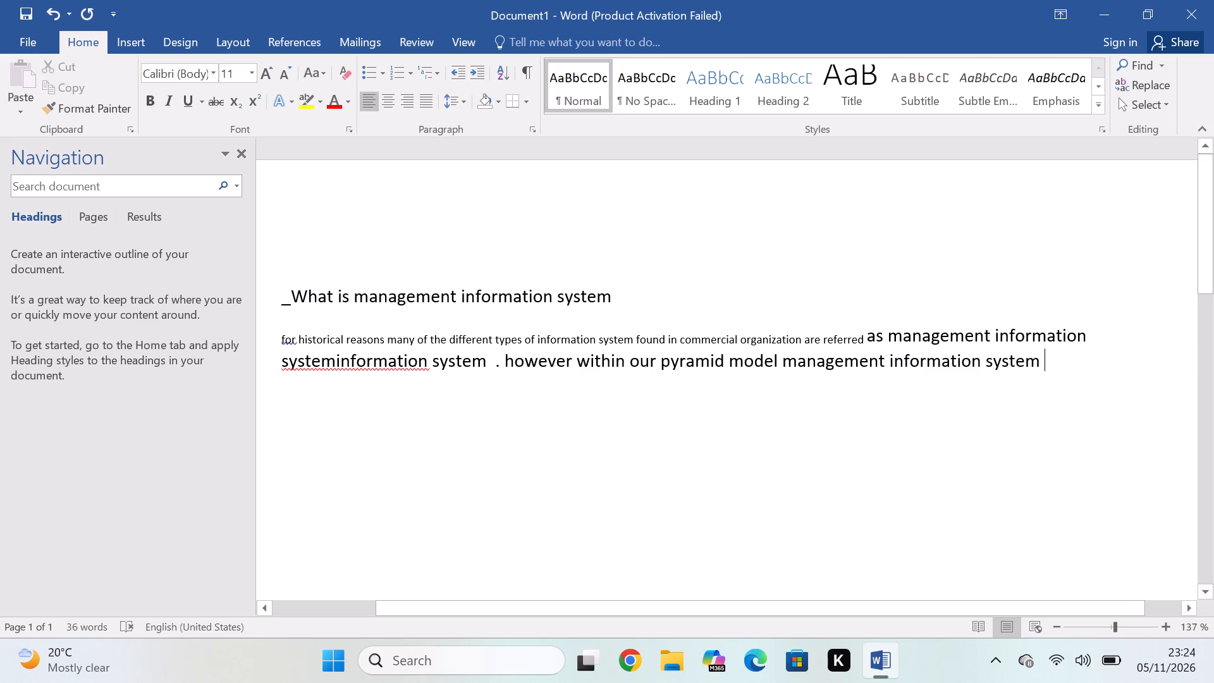
left_click(867, 337)
right_click_drag(867, 337, 670, 342)
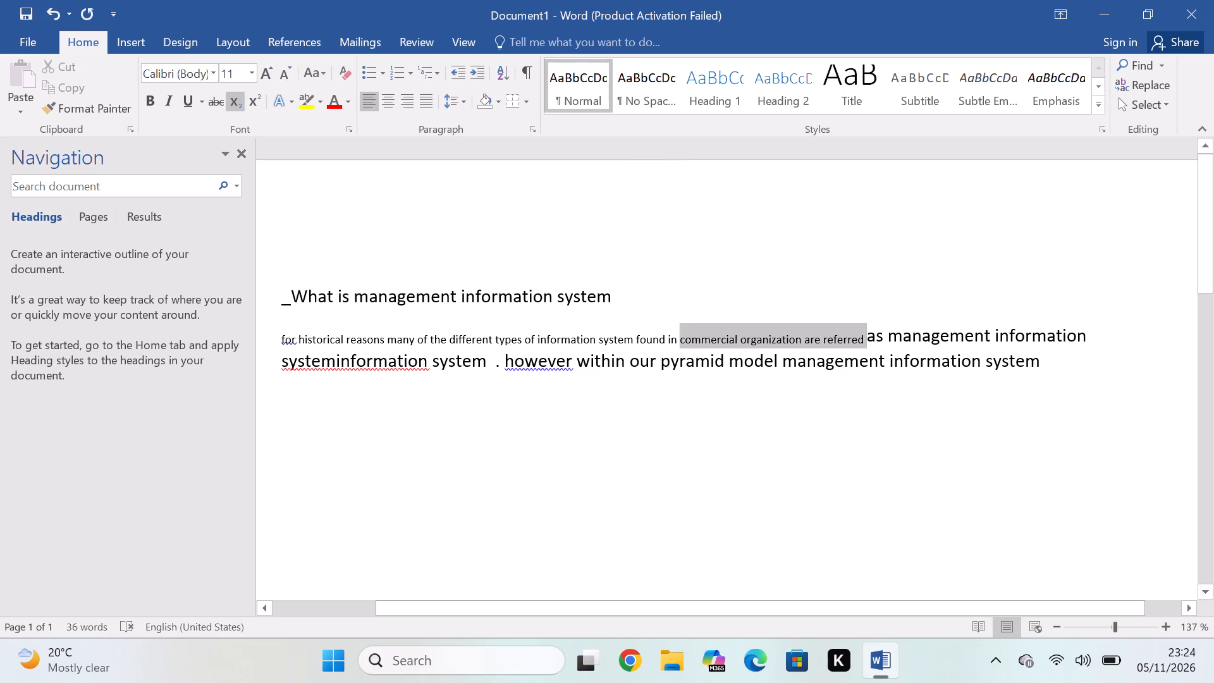
right_click_drag(670, 342, 486, 331)
left_click_drag(585, 333, 527, 346)
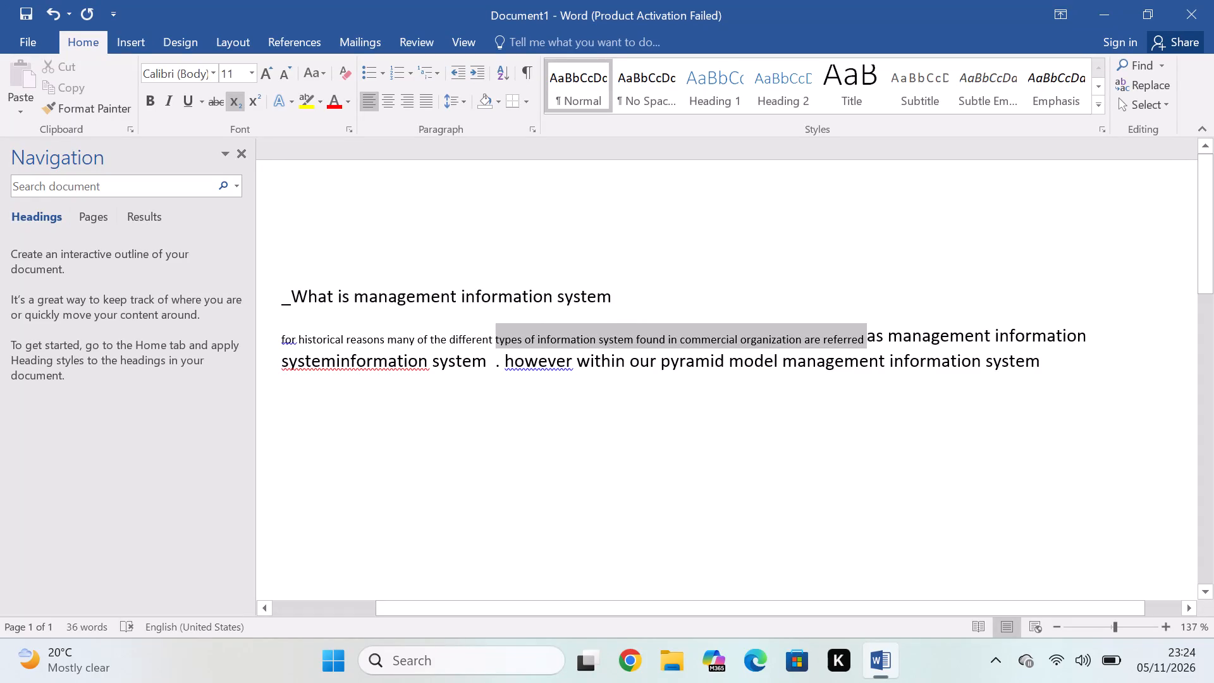
right_click_drag(486, 331, 393, 345)
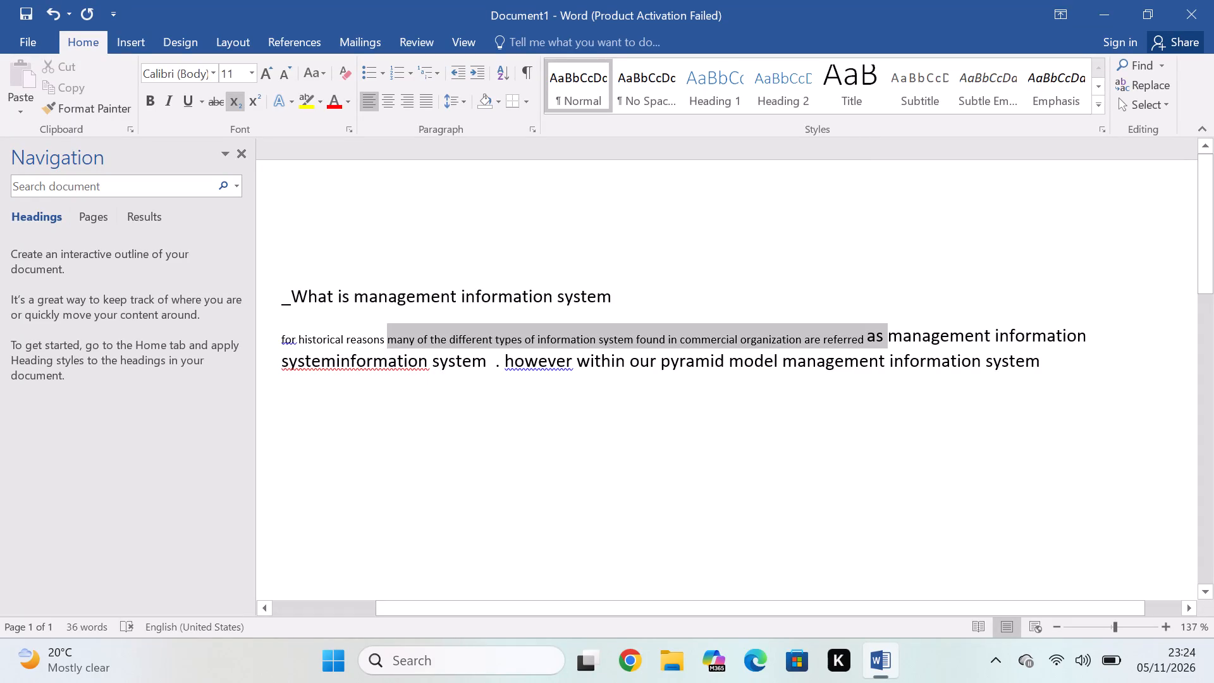
right_click_drag(393, 345, 294, 340)
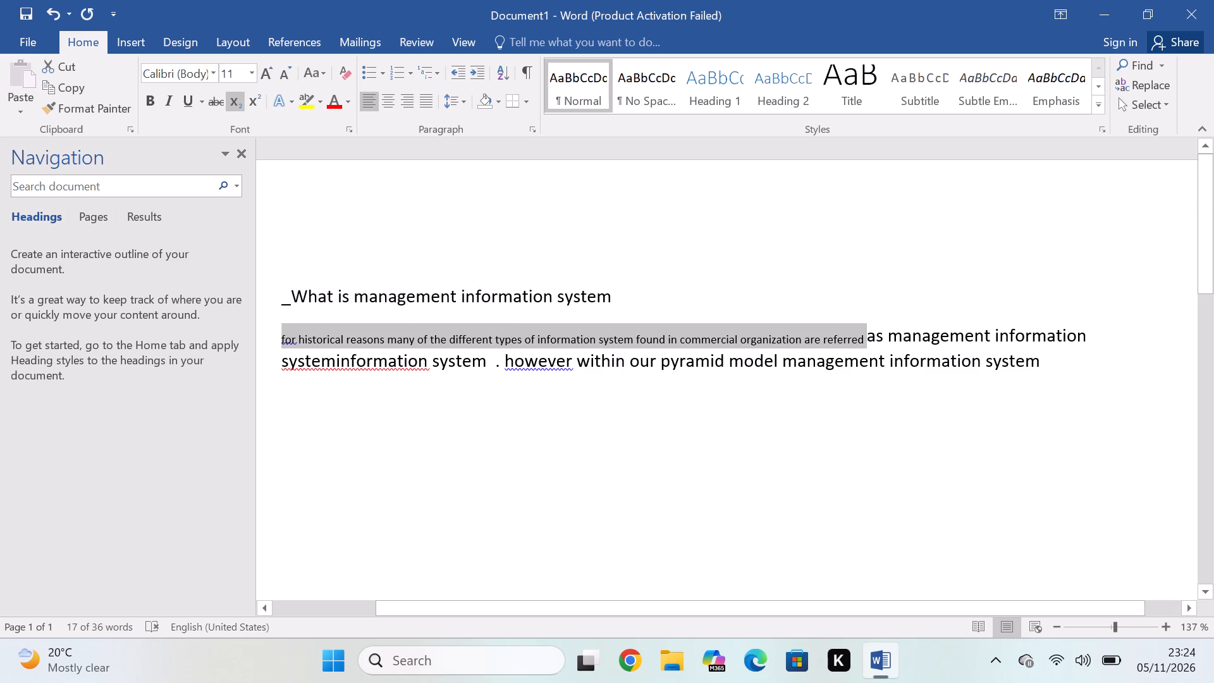
left_click(252, 71)
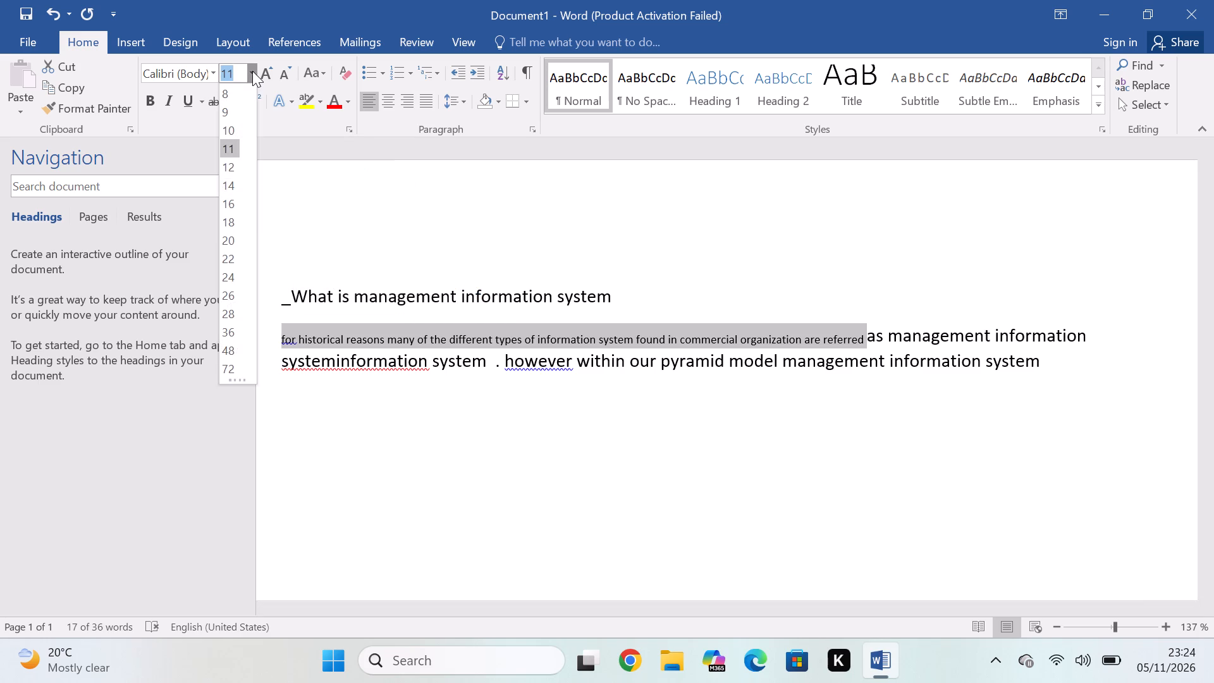
left_click(236, 148)
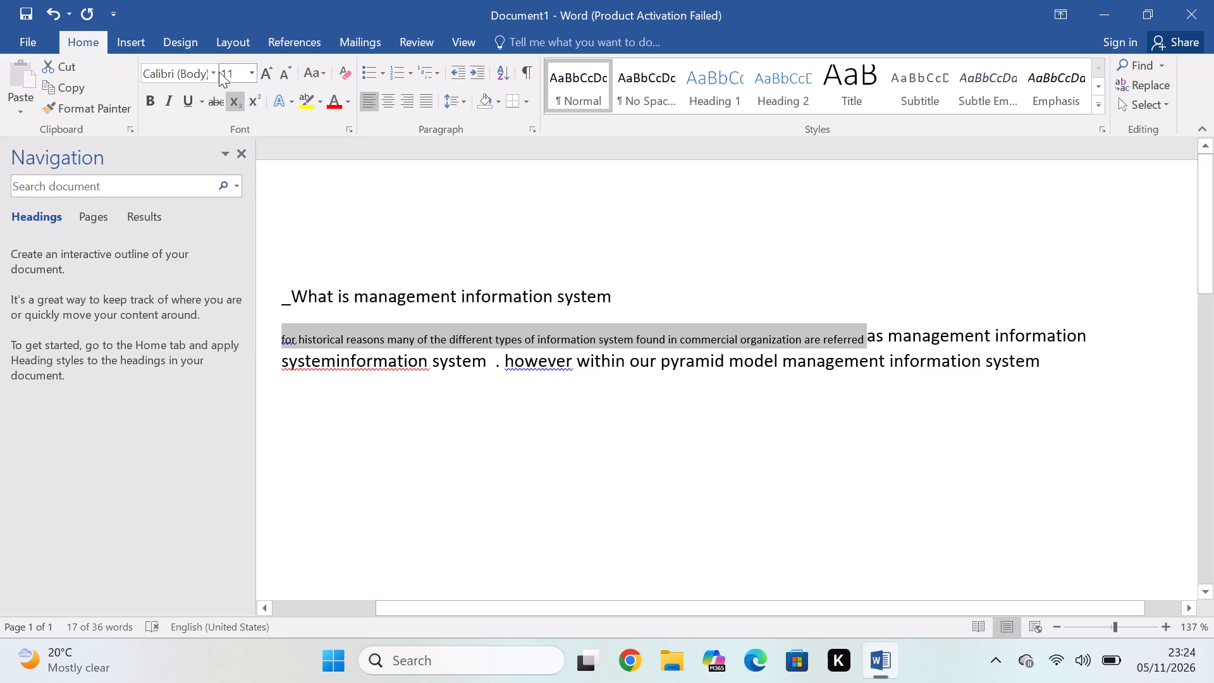
left_click(250, 69)
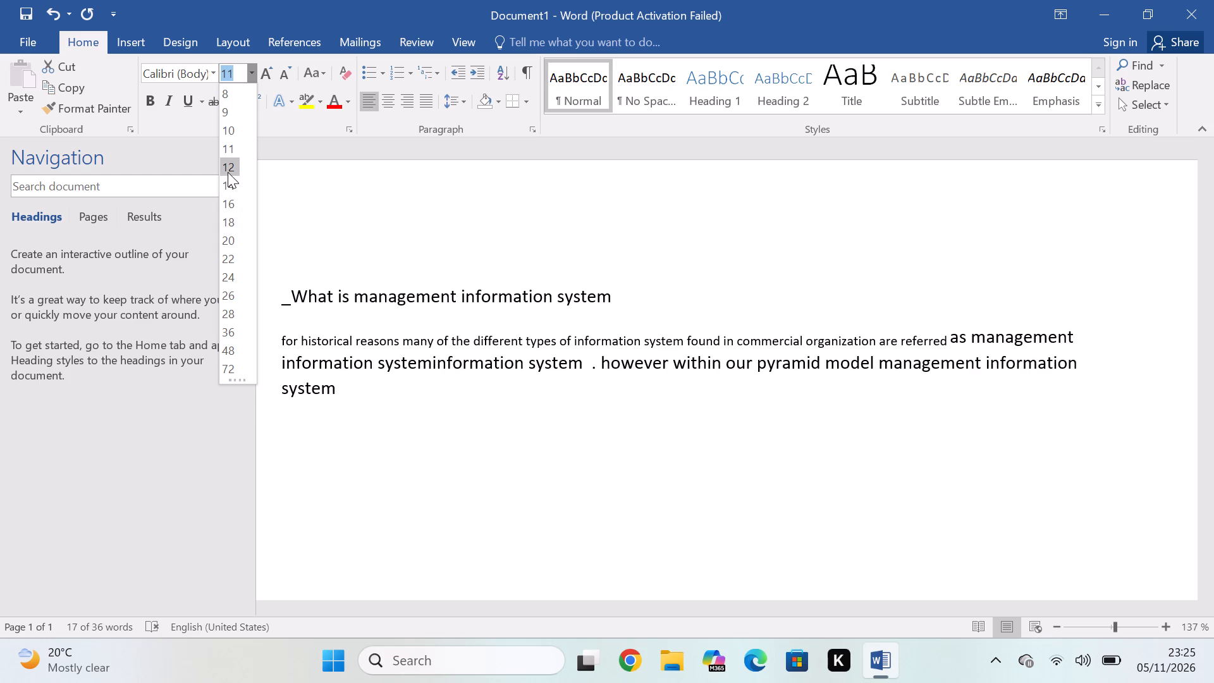
left_click(232, 204)
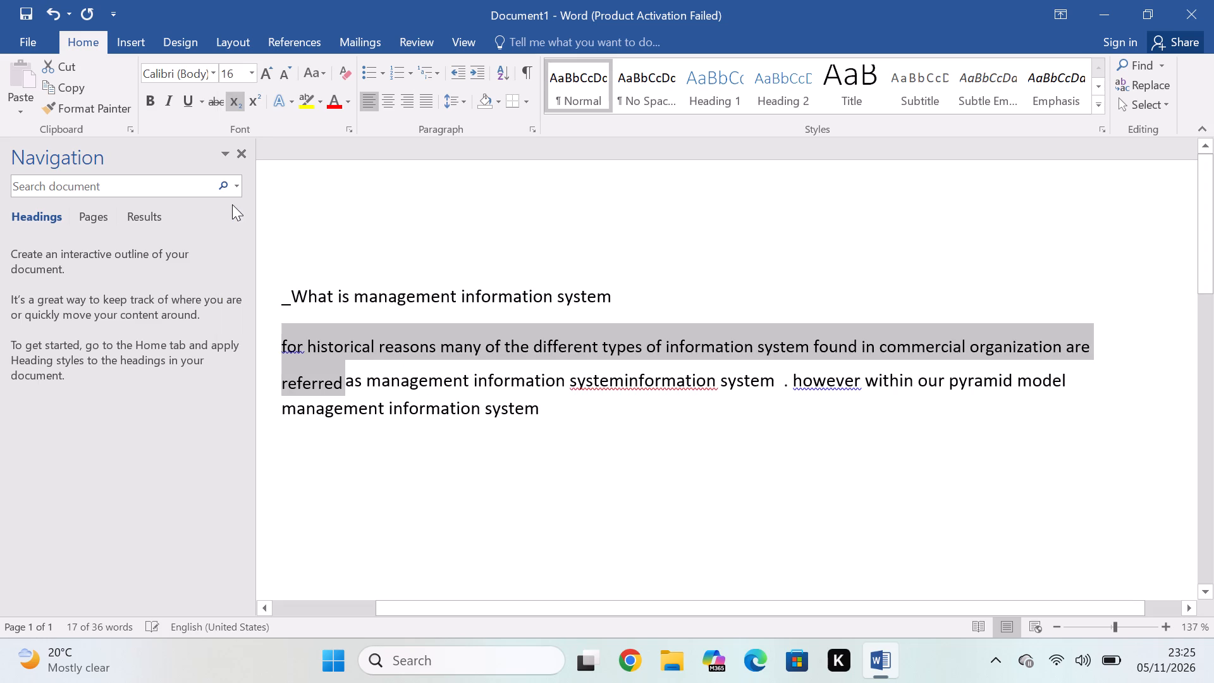
left_click(531, 348)
left_click(532, 348)
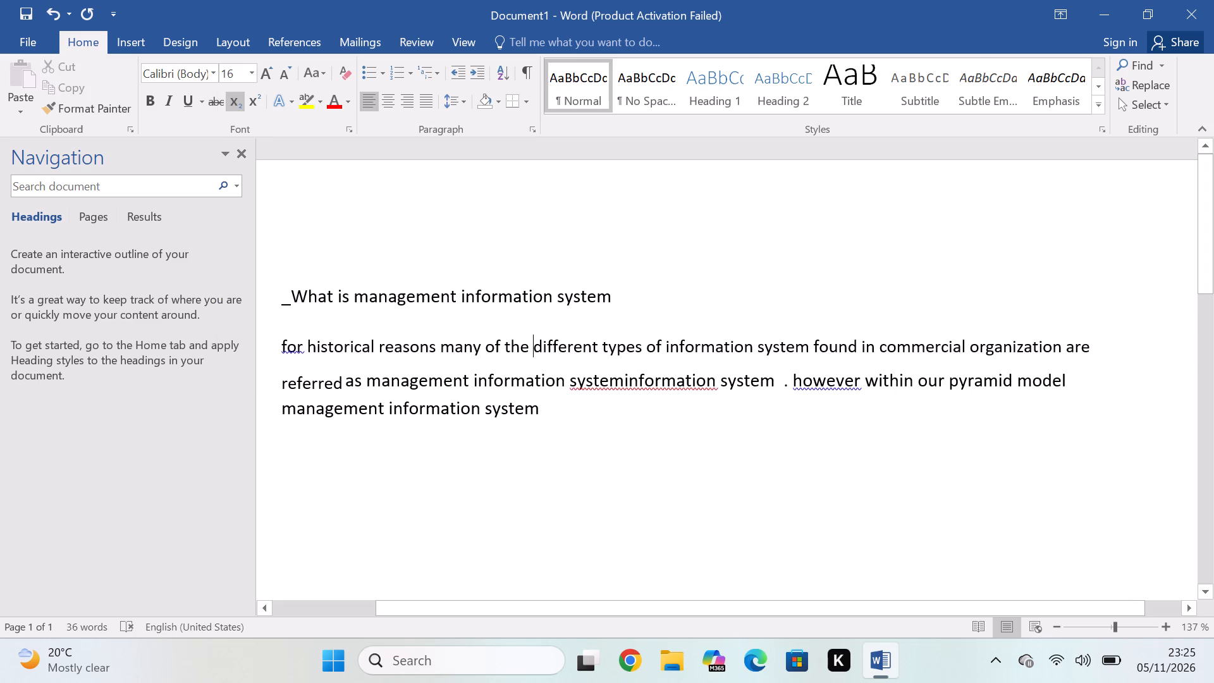
Correct the misspelled "systeminformation" to the suggested "system information".
double_click(620, 390)
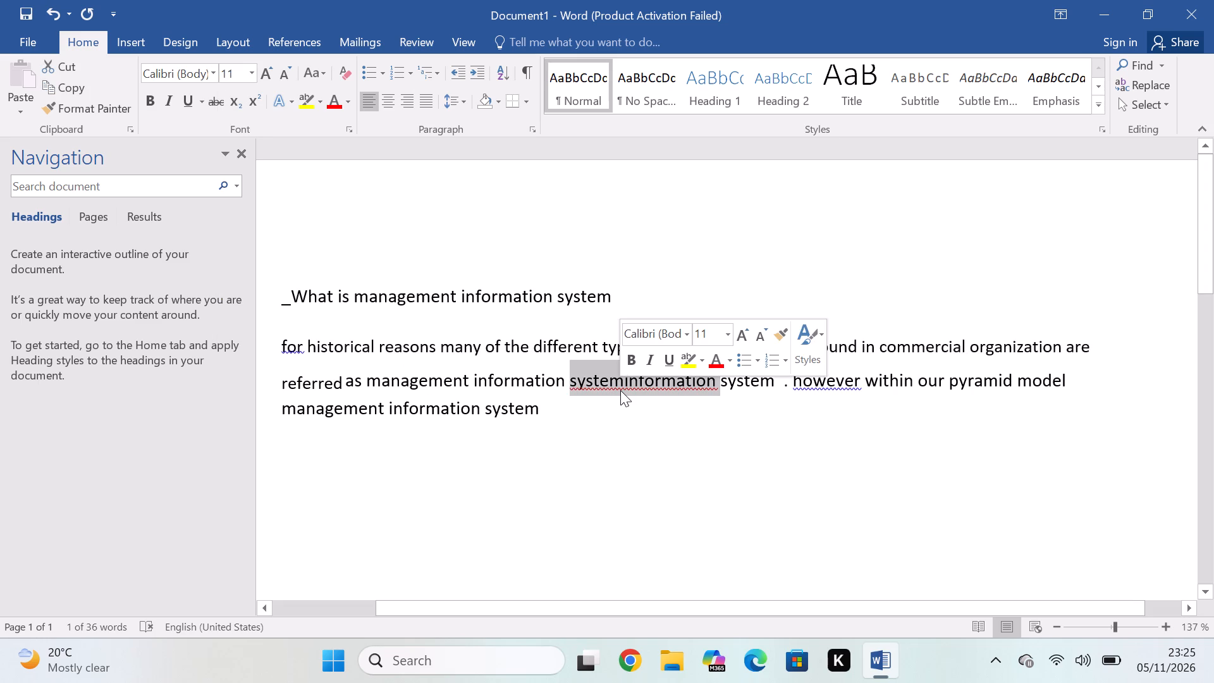
right_click(620, 390)
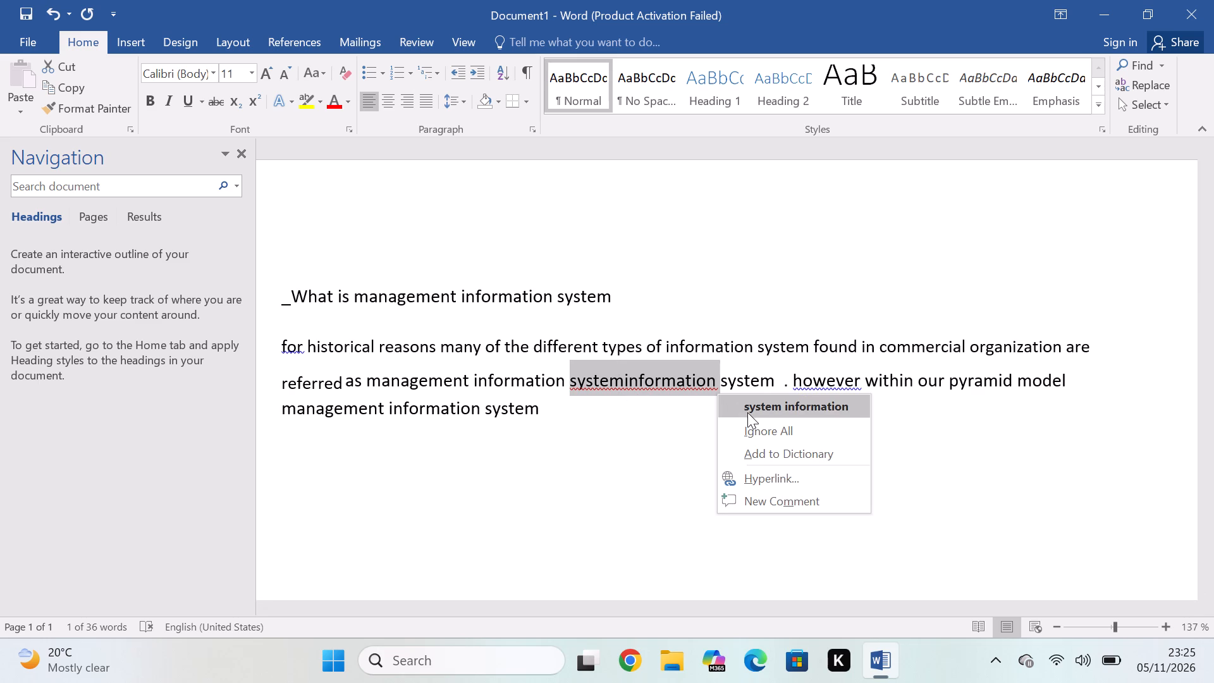
left_click(747, 414)
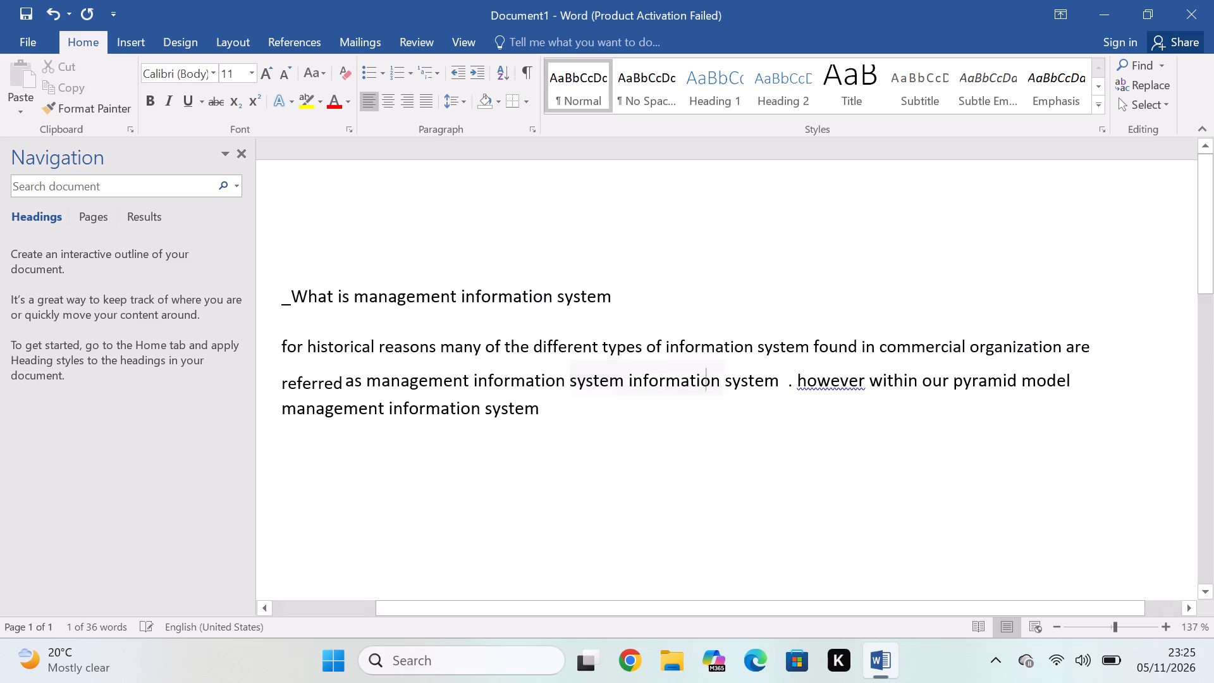
Remove the spaces around the period before "however" so it sits directly between "system" and "however".
left_click(797, 381)
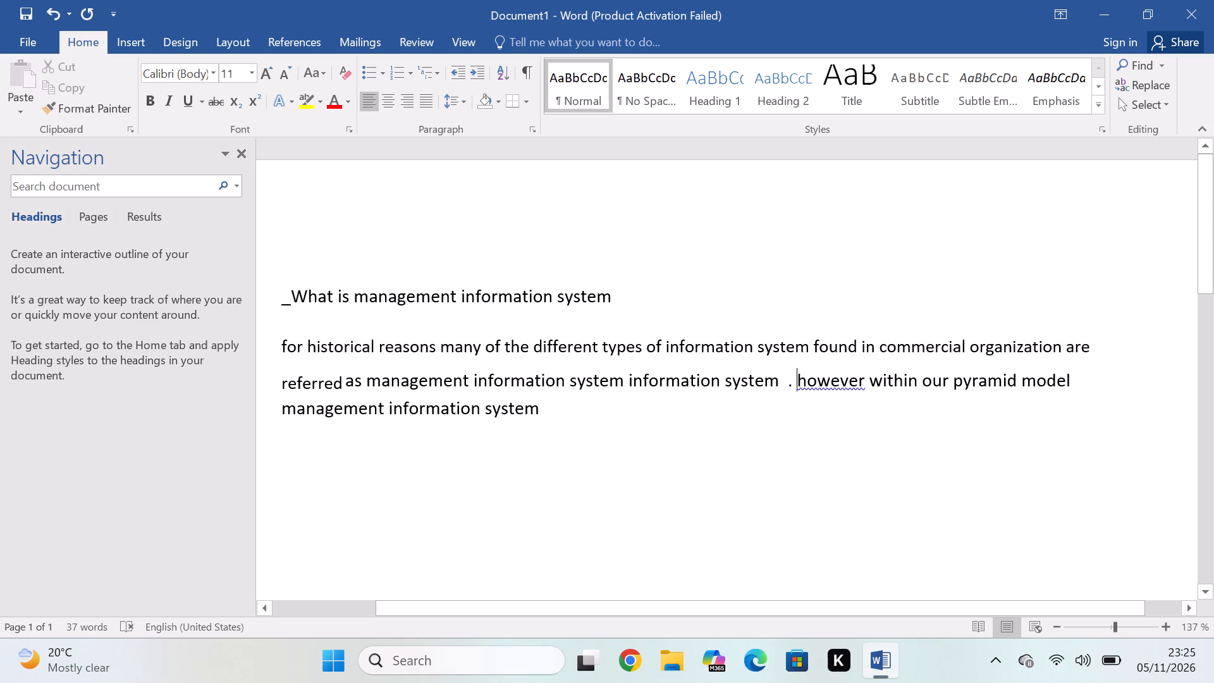
key("BackSpace")
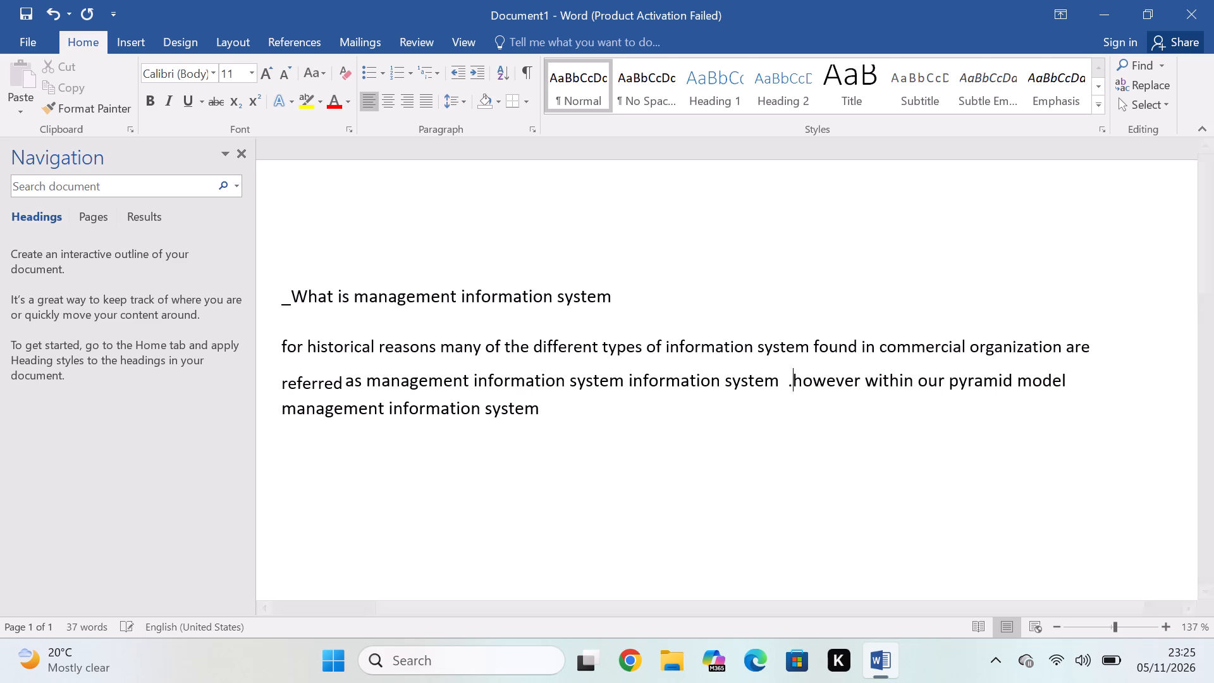
key("BackSpace")
key("BackSpace")
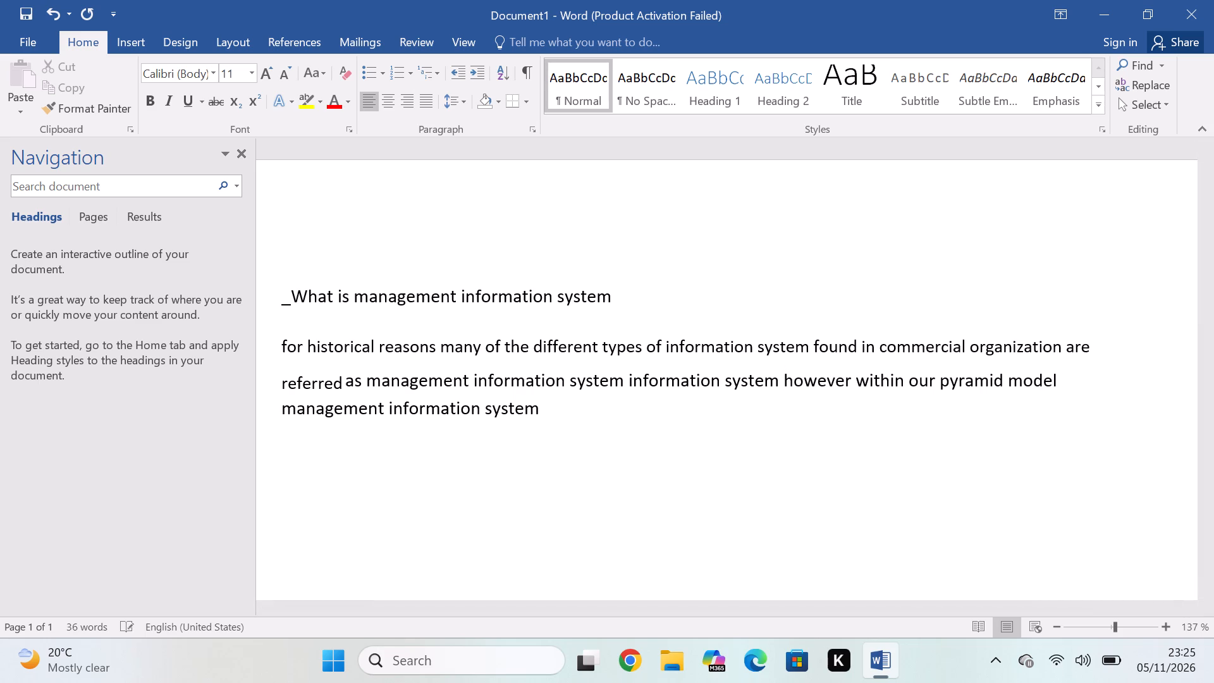
key("period")
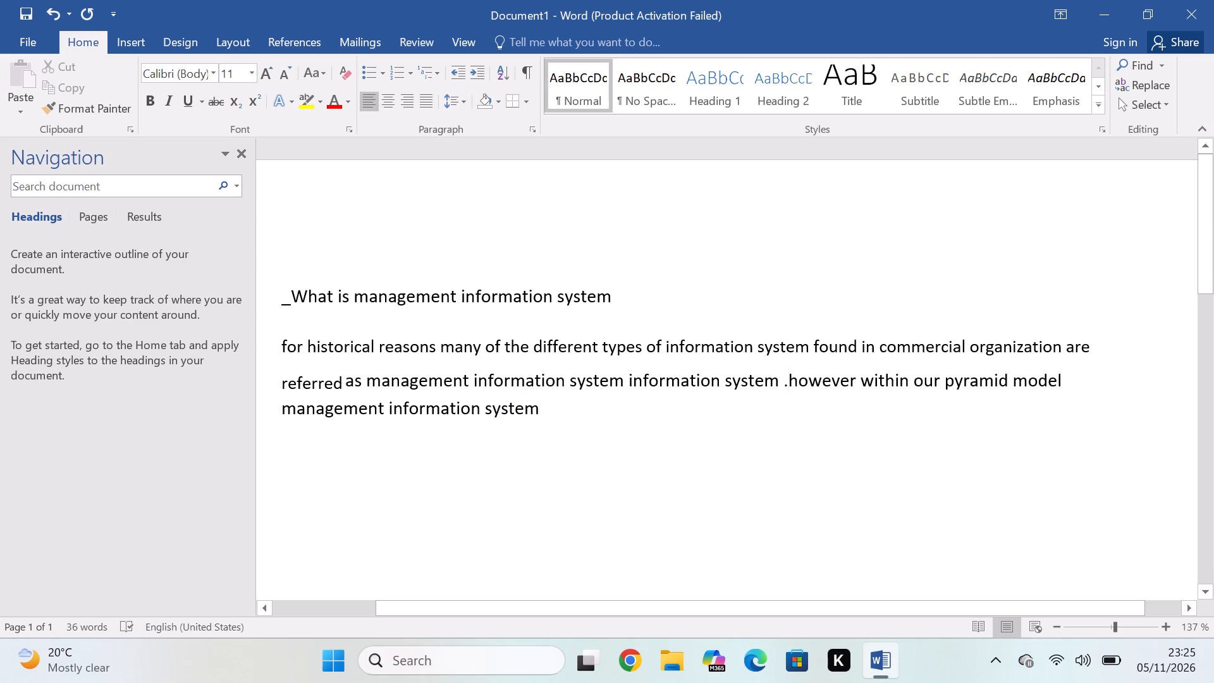
key("BackSpace")
key("BackSpace")
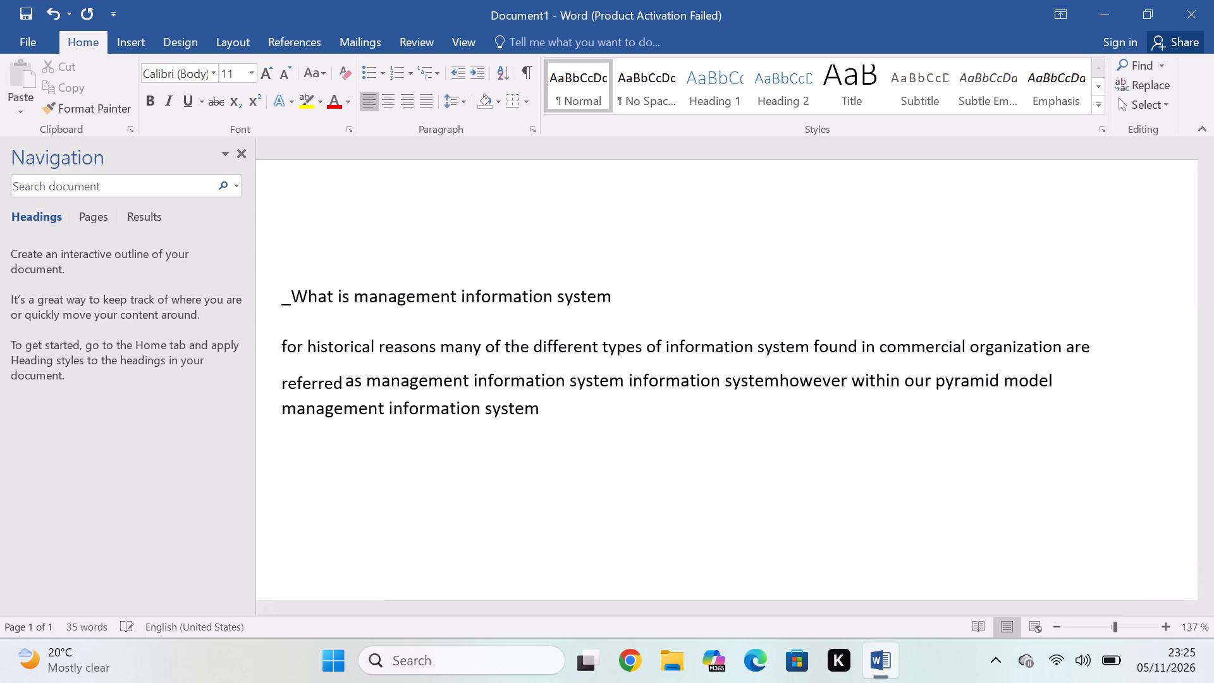
key("period")
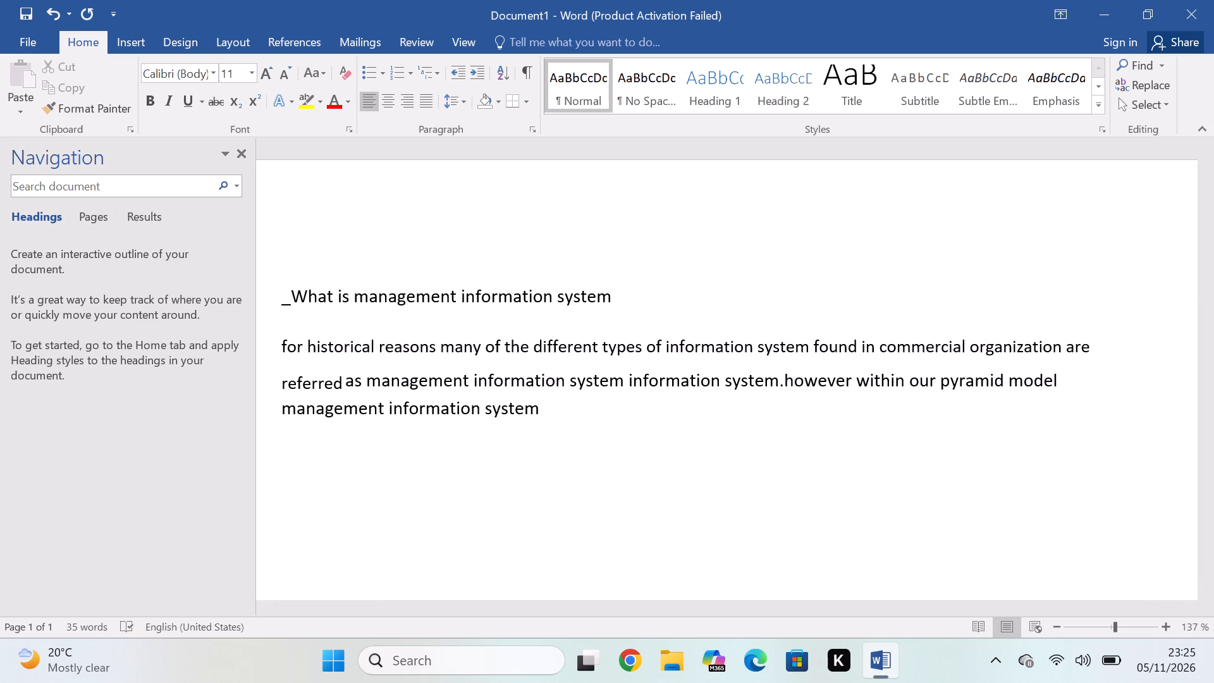
Capitalize the first letter of "however" after the period.
left_click(795, 378)
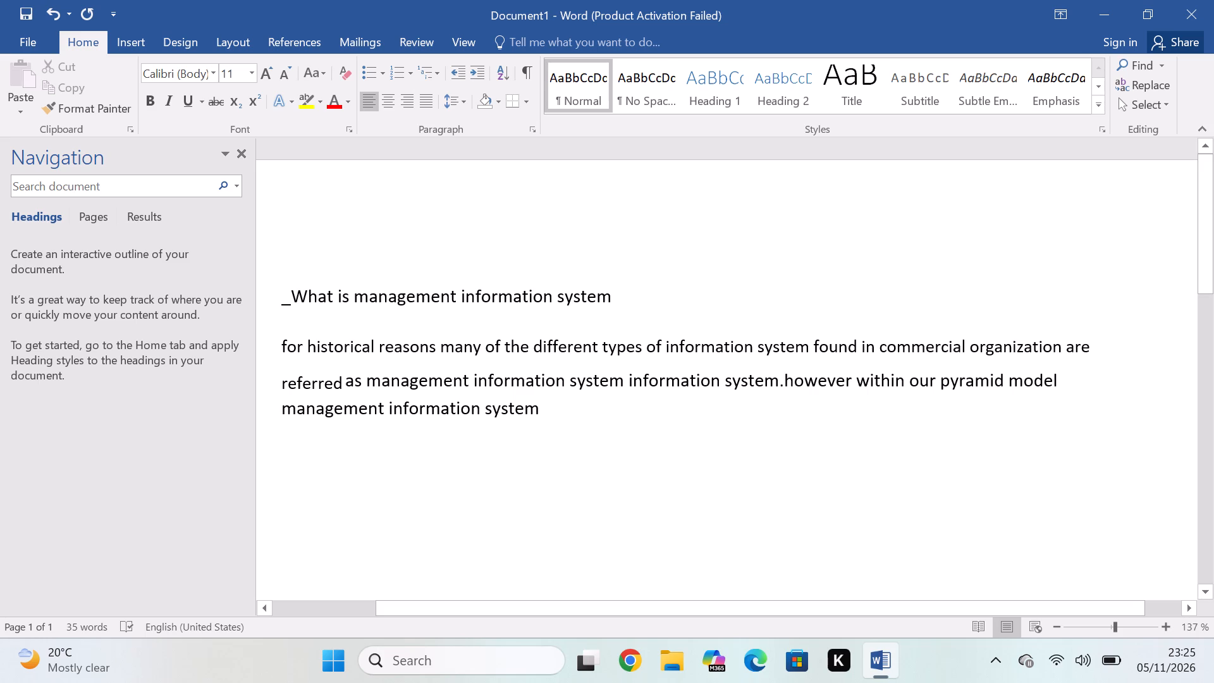
key("BackSpace")
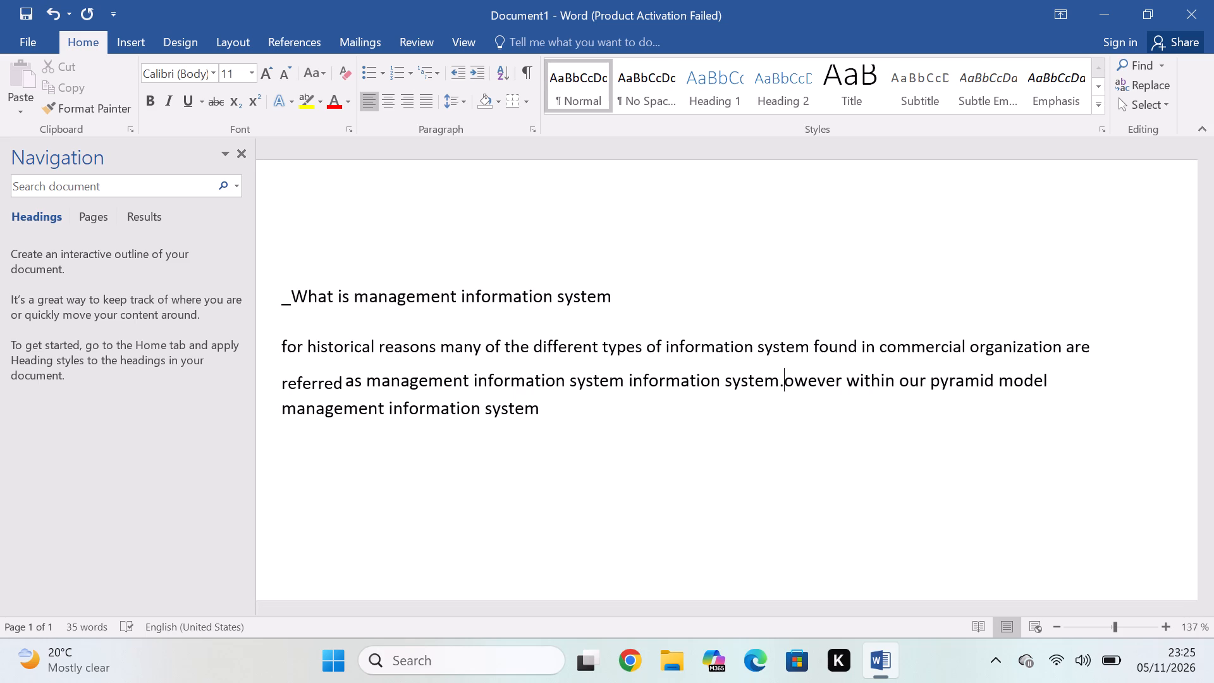
key("h")
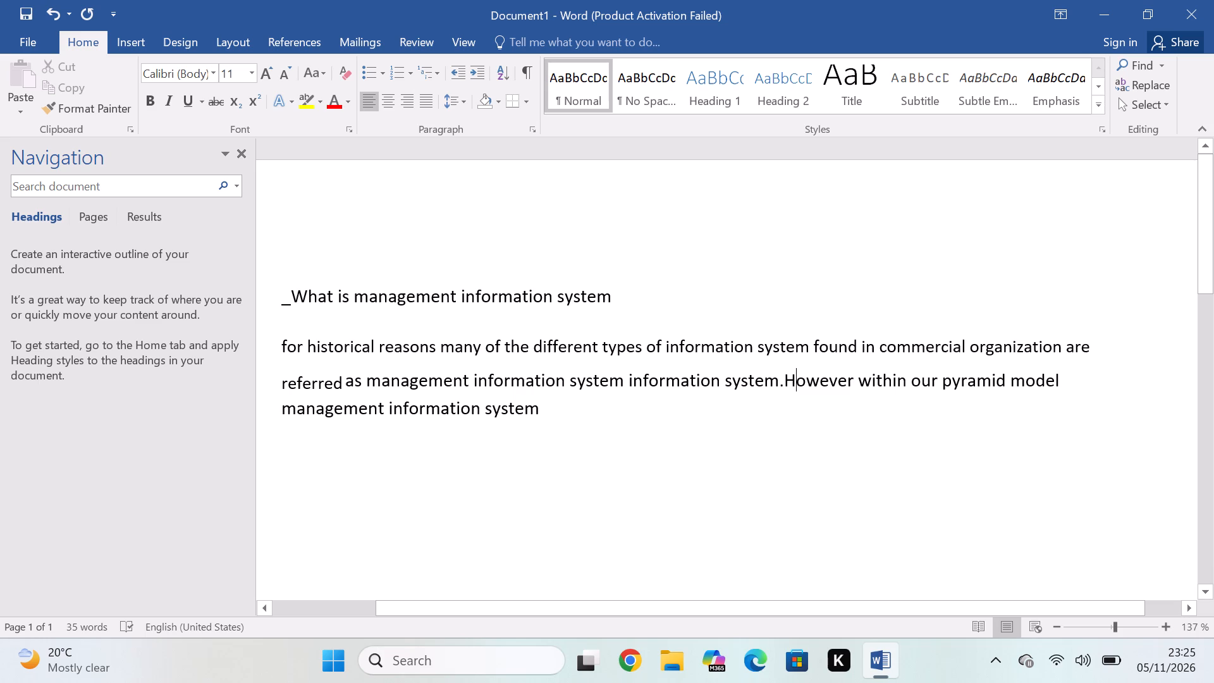
Add the heading "FUNCTIONS OF MIS" on a new line below the body paragraph.
left_click(586, 415)
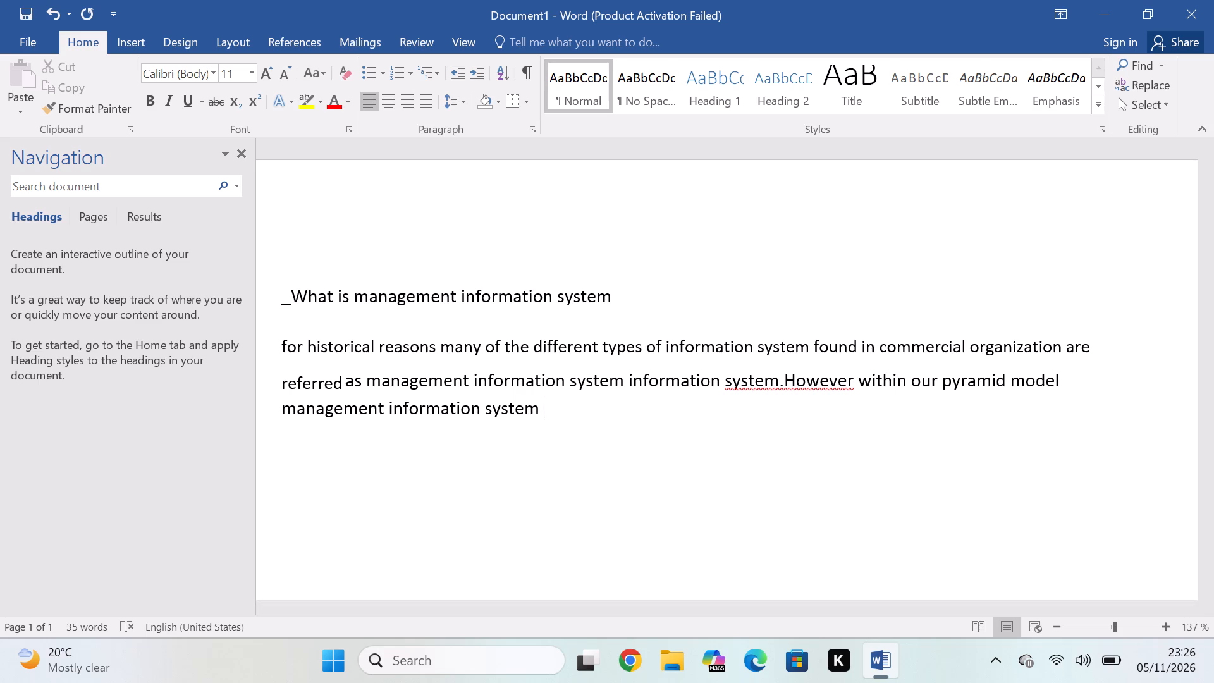
key("Return")
type("FUN TI")
key("BackSpace")
key("BackSpace")
key("BackSpace")
key("BackSpace")
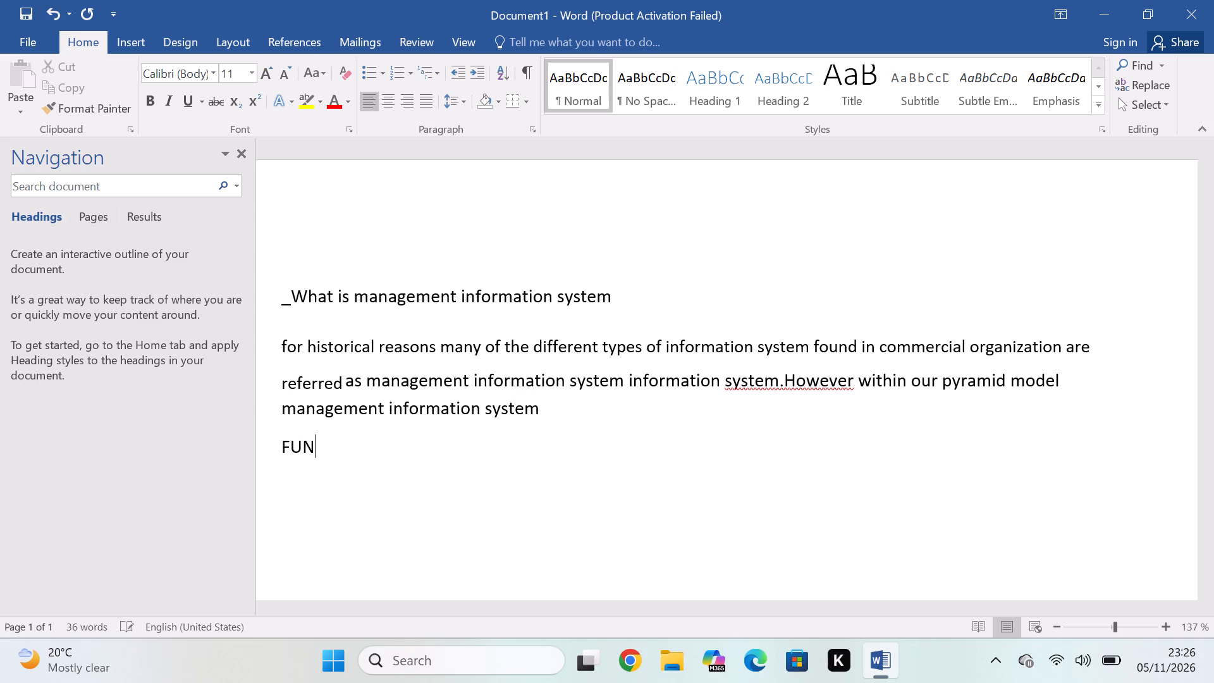
type("NCTIOI")
key("BackSpace")
type("NS")
key("space")
type("OF")
key("space")
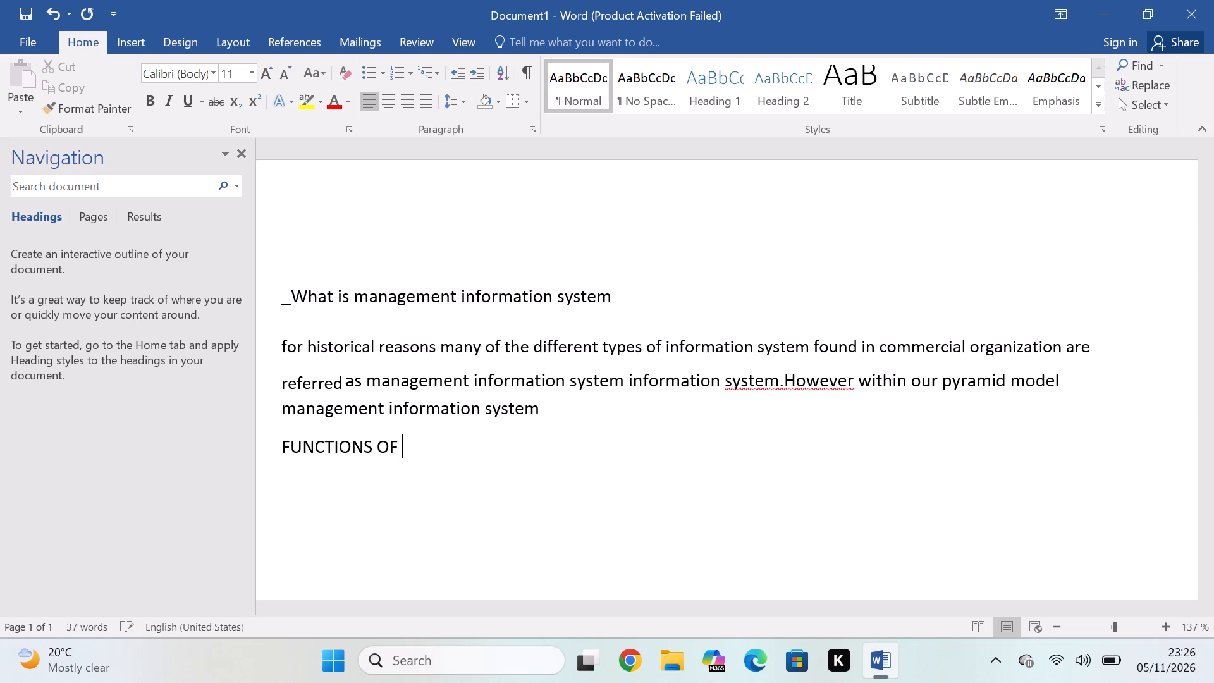
type("MIS")
Start a new paragraph below the "FUNCTIONS OF MIS" heading with the text "Mis are build on the data".
key("Return")
type("mi")
type("s")
key("space")
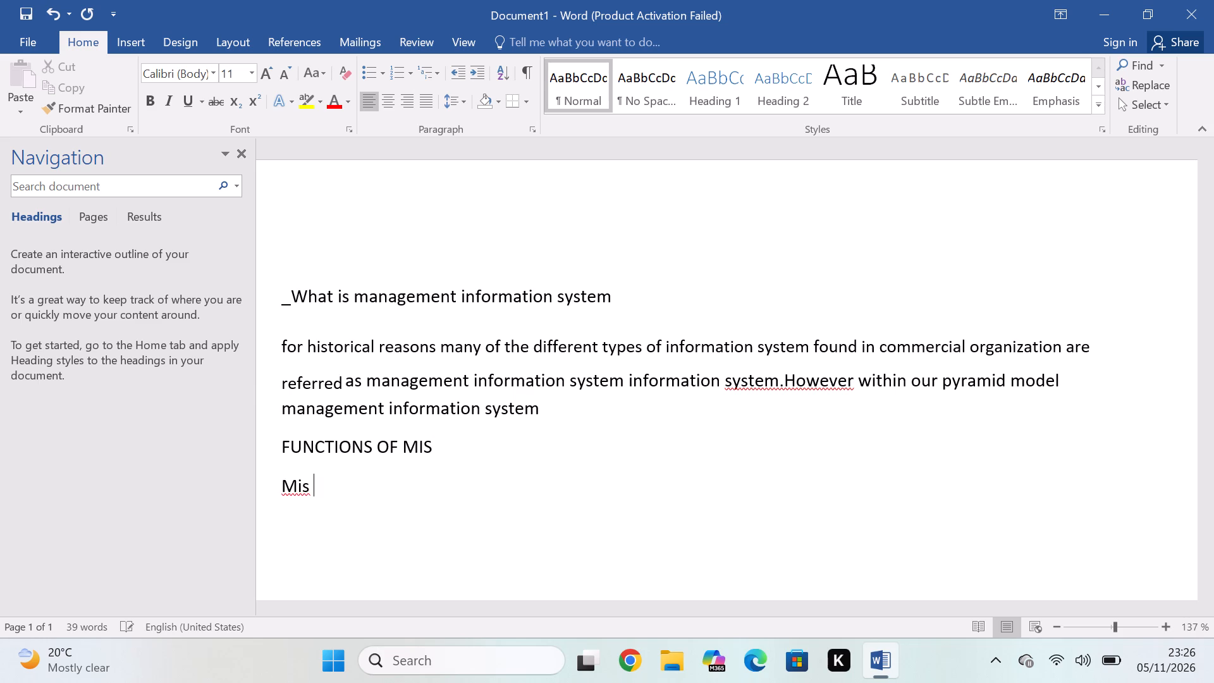
type("are")
key("space")
type("build")
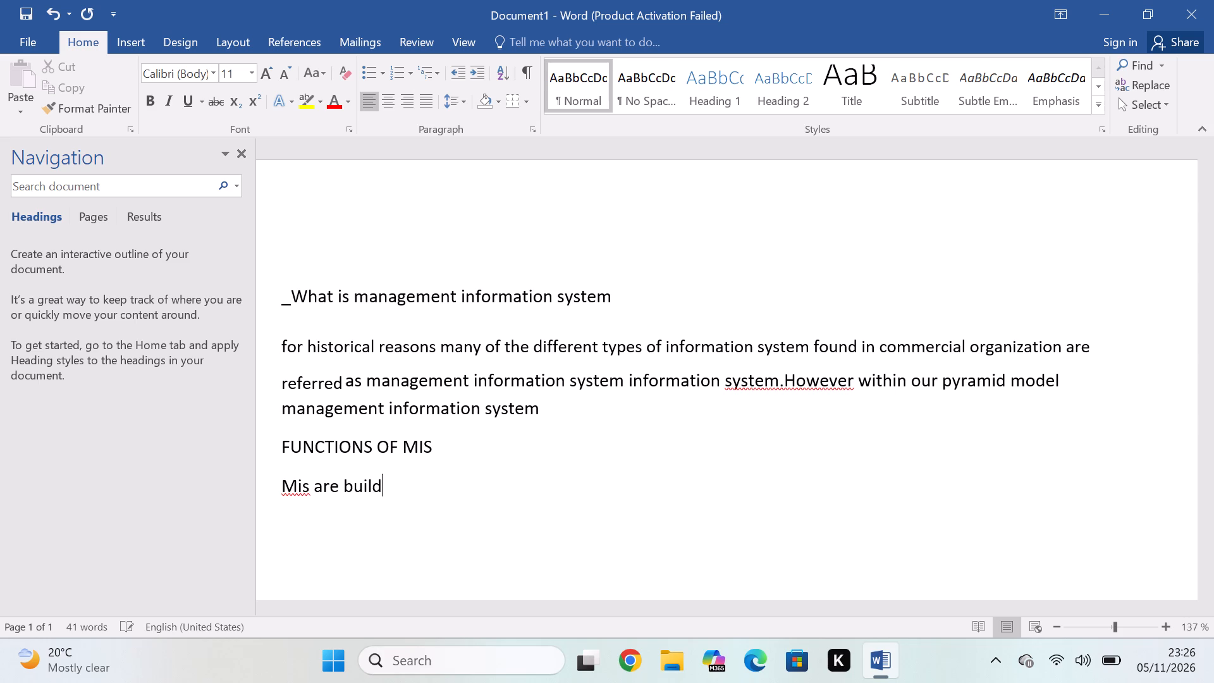
key("space")
type("on he")
key("BackSpace")
key("BackSpace")
type("the")
key("space")
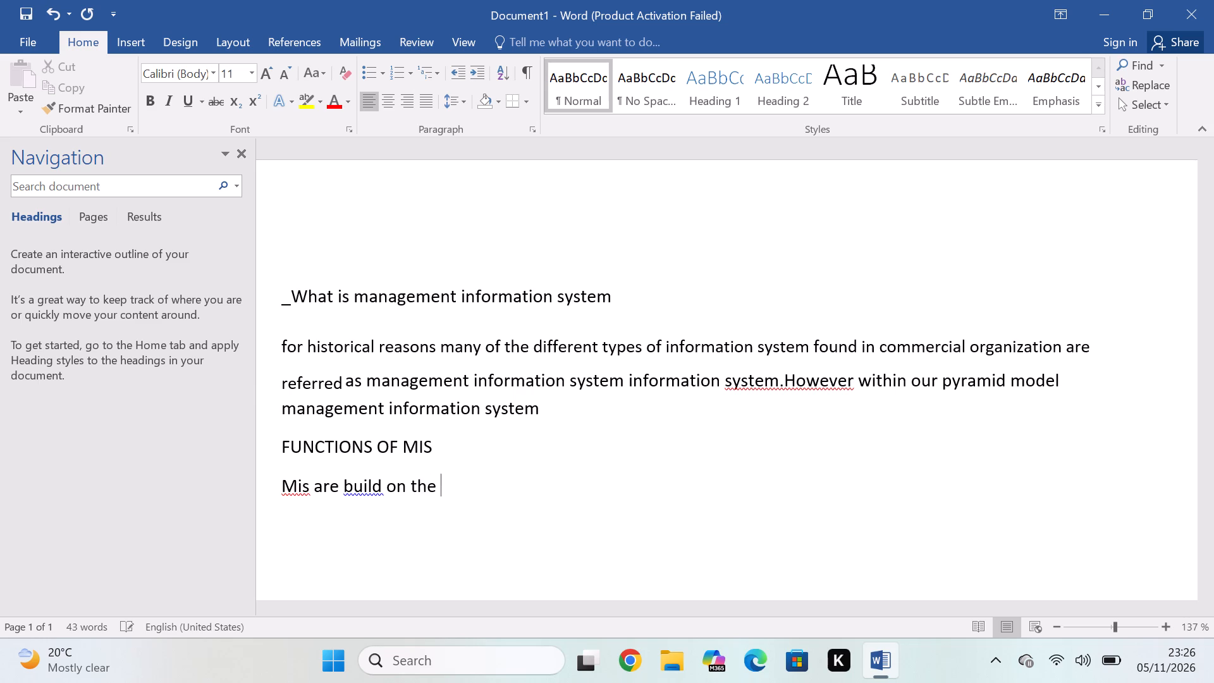
type("data")
key("space")
Continue the sentence under "FUNCTIONS OF MIS" with "provided by the transaction processing sysm".
type("pro")
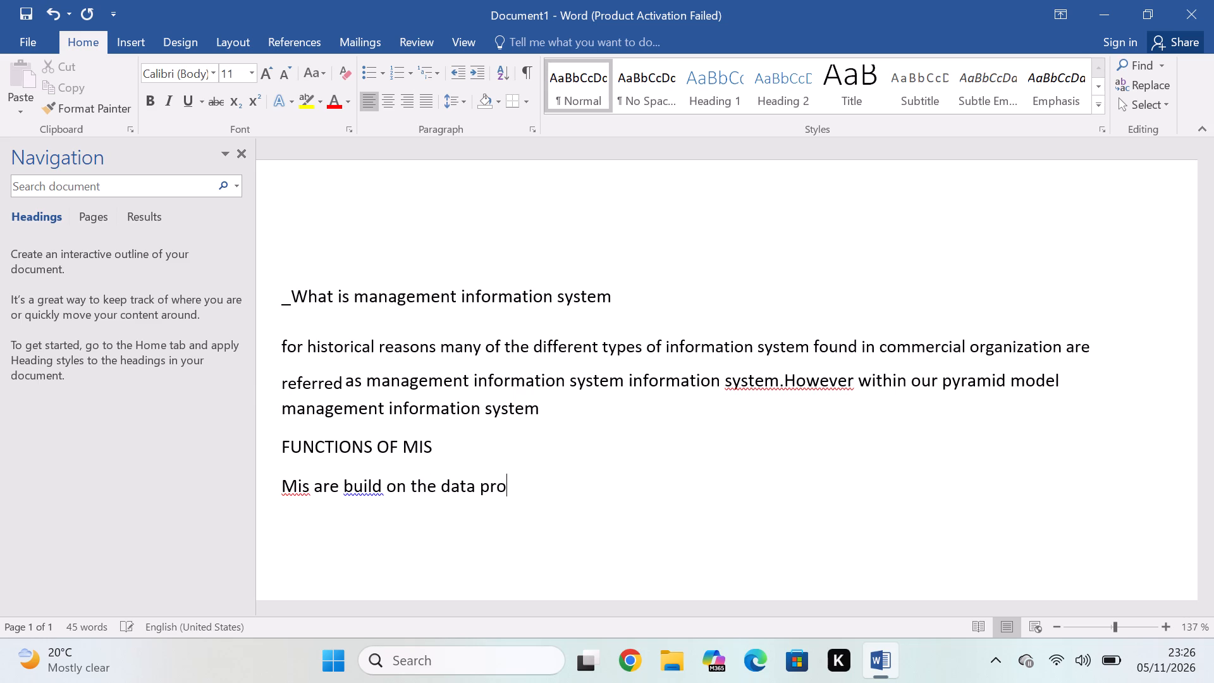
type("vided")
key("space")
type("by")
key("space")
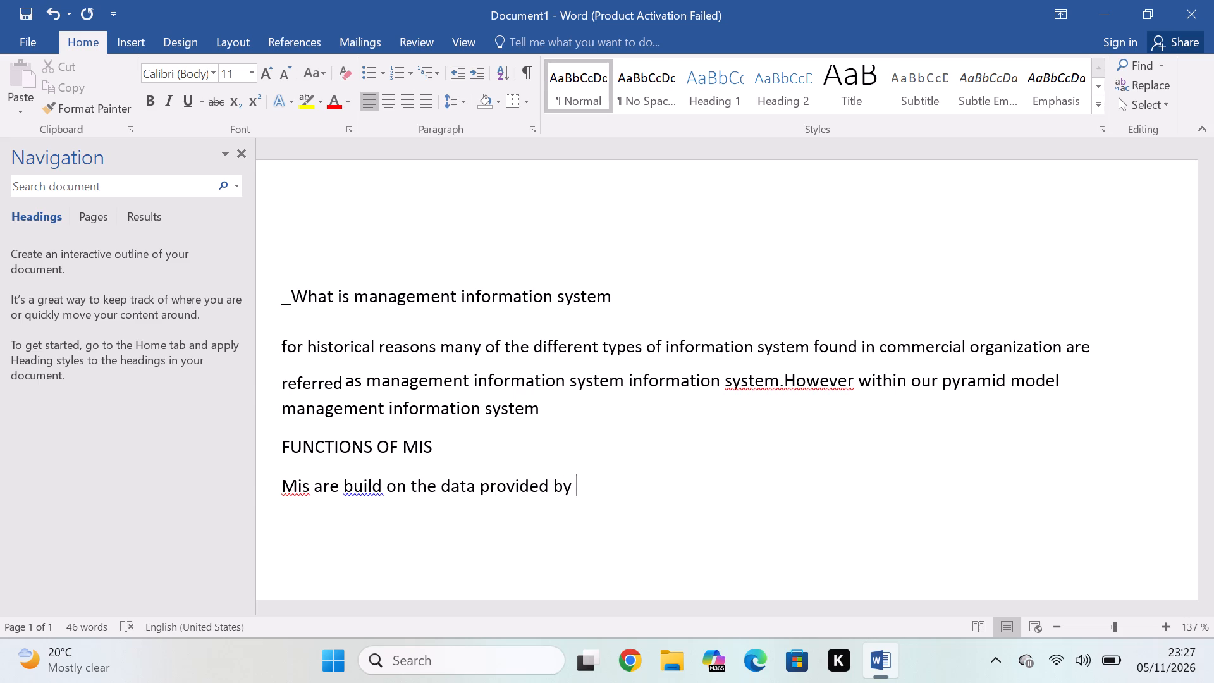
type("the")
key("space")
key("t")
key("p")
key("s")
key("BackSpace")
key("BackSpace")
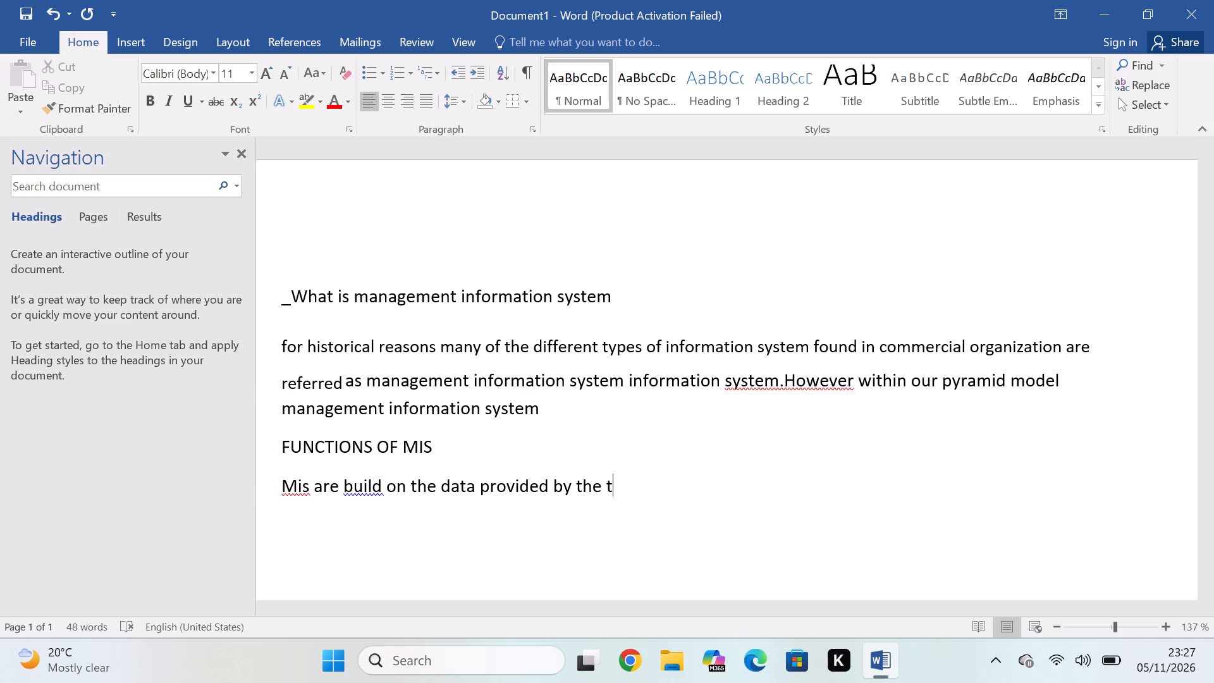
type("ransa")
key("c")
type("tion")
key("space")
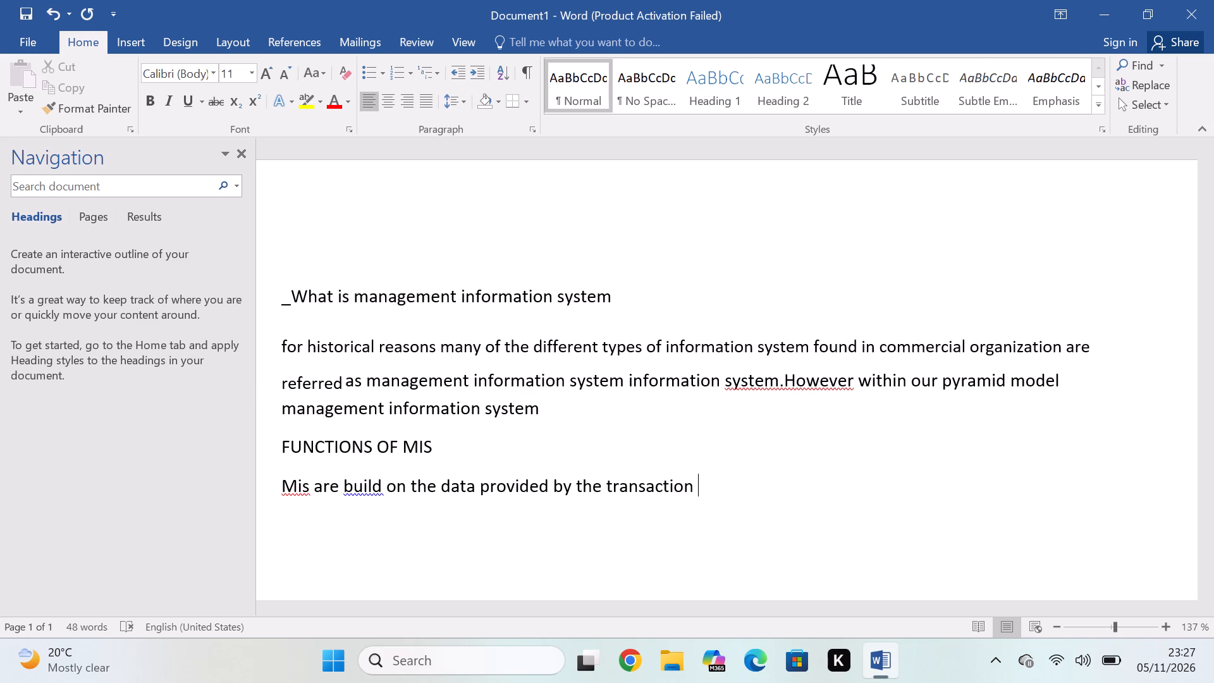
key("p")
type("rocess")
type("ing sys")
key("m")
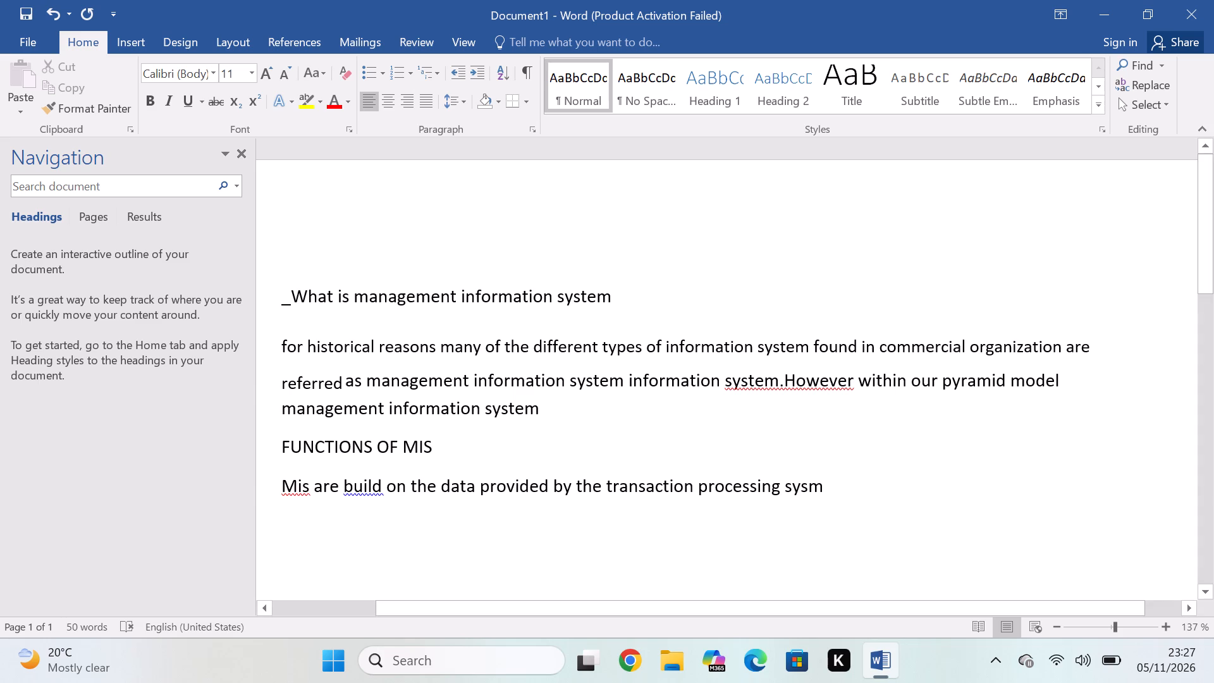
Correct "build" to the suggested "built" in the sentence under "FUNCTIONS OF MIS".
right_click(360, 494)
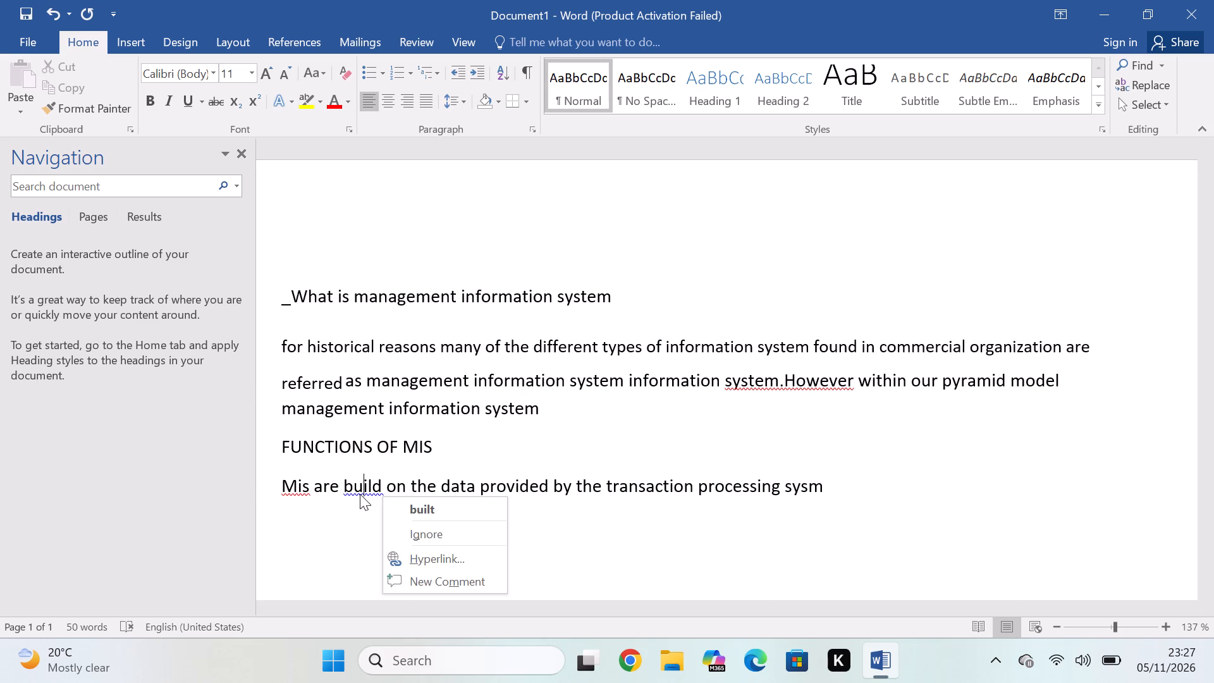
left_click(403, 502)
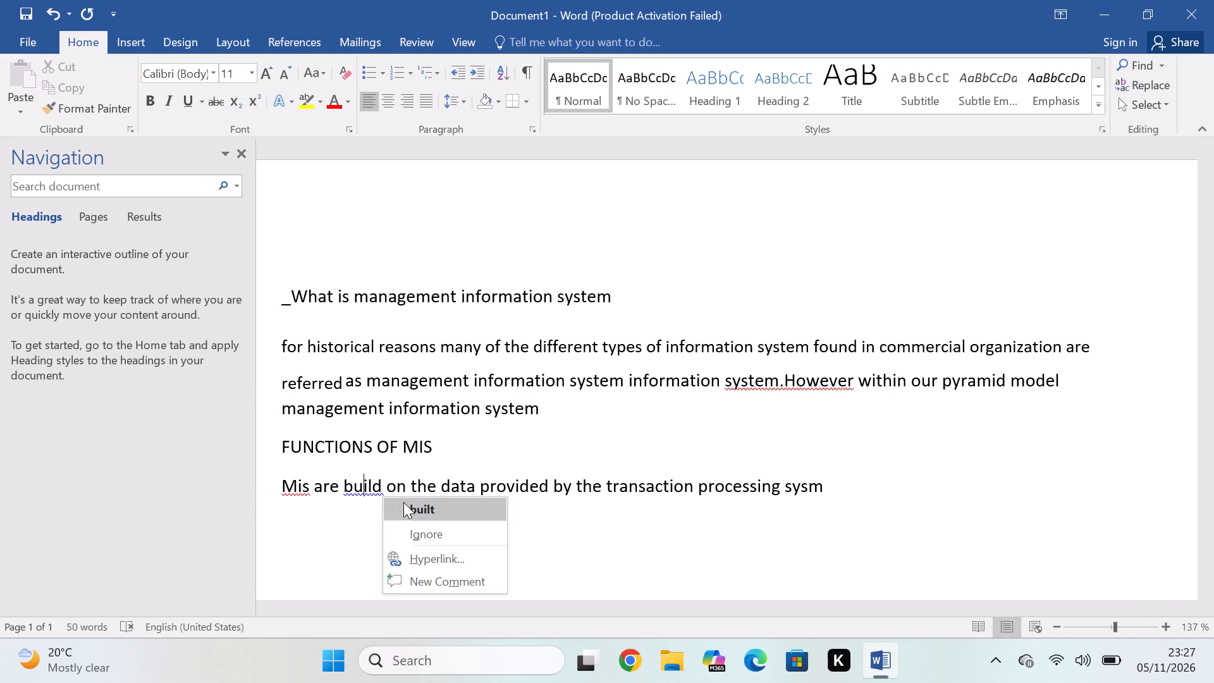
Ignore all spelling flags for the word "Mis".
right_click(297, 490)
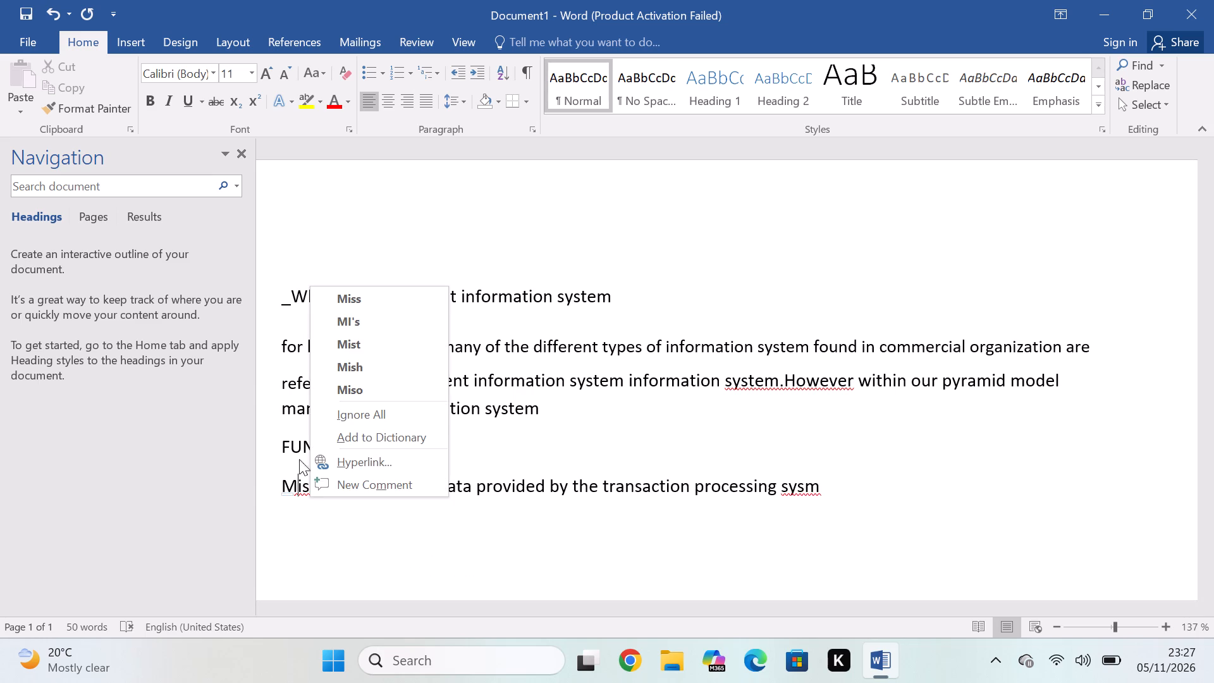
left_click(364, 407)
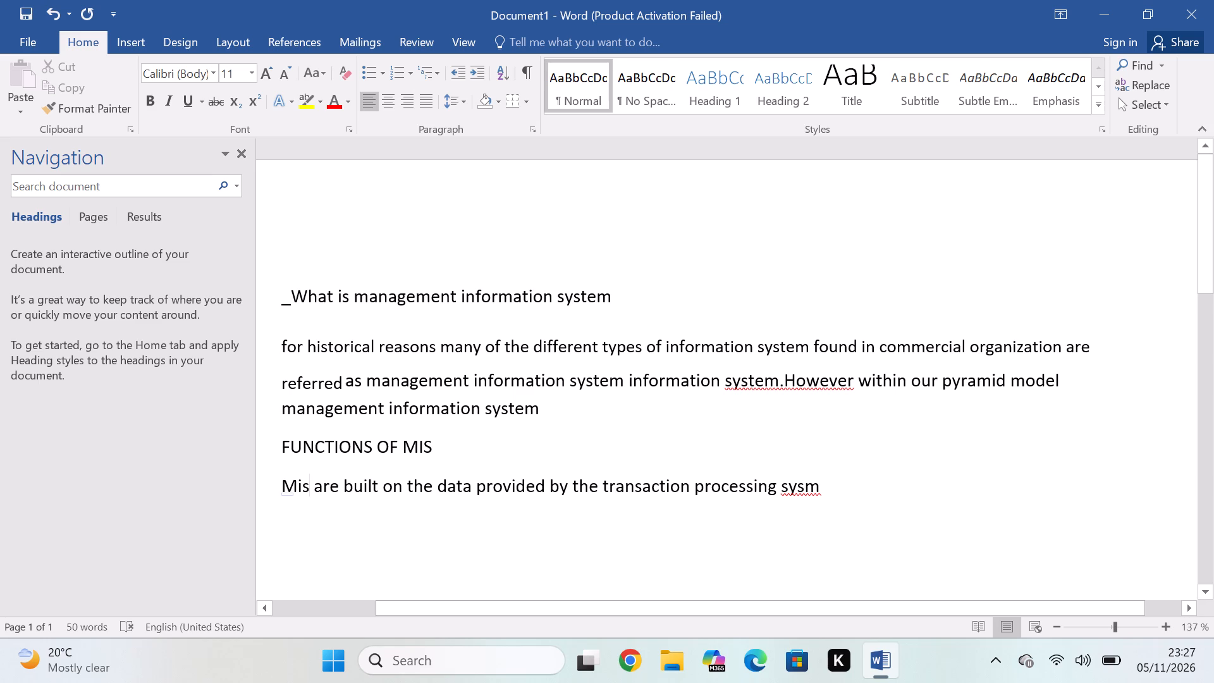
Correct "sysm" to "system" at the end of the sentence under "FUNCTIONS OF MIS".
right_click(802, 493)
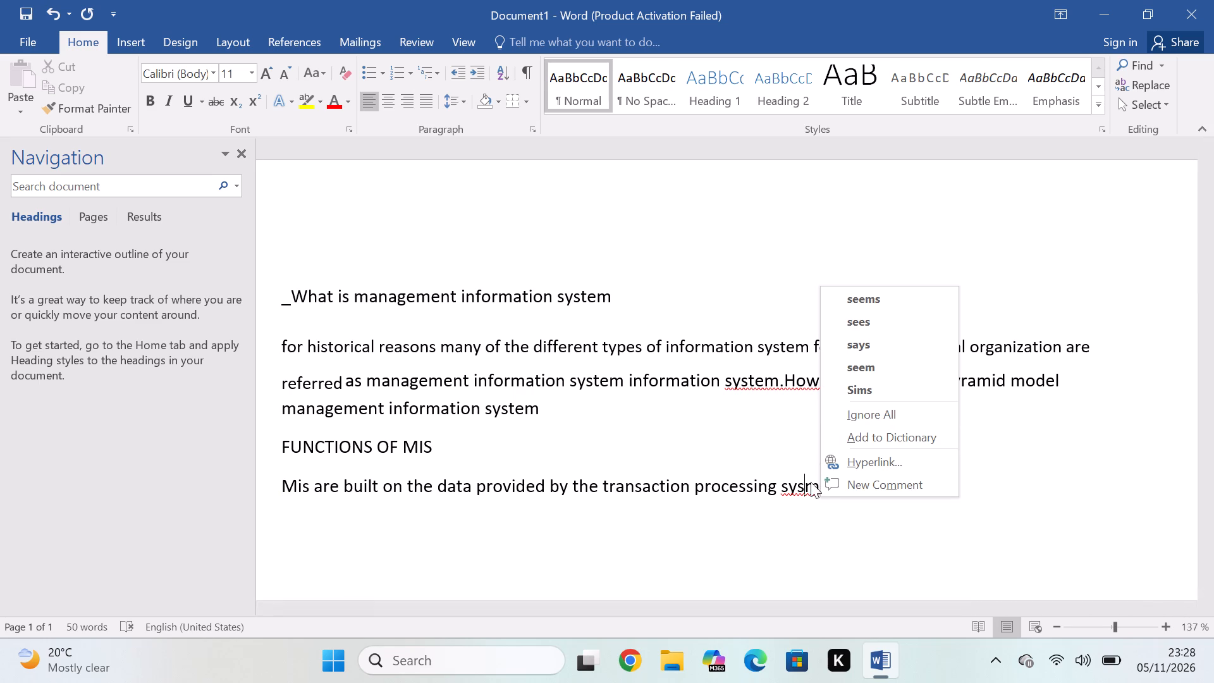
key("t")
left_click(819, 526)
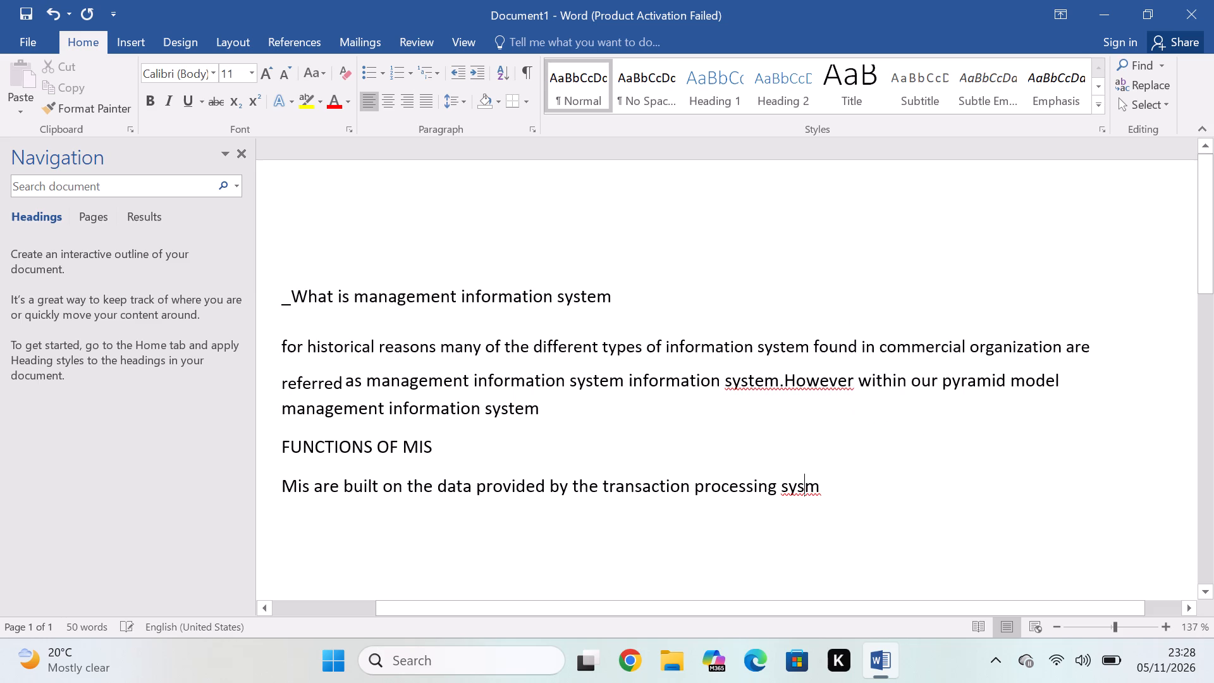
left_click(814, 521)
key("t")
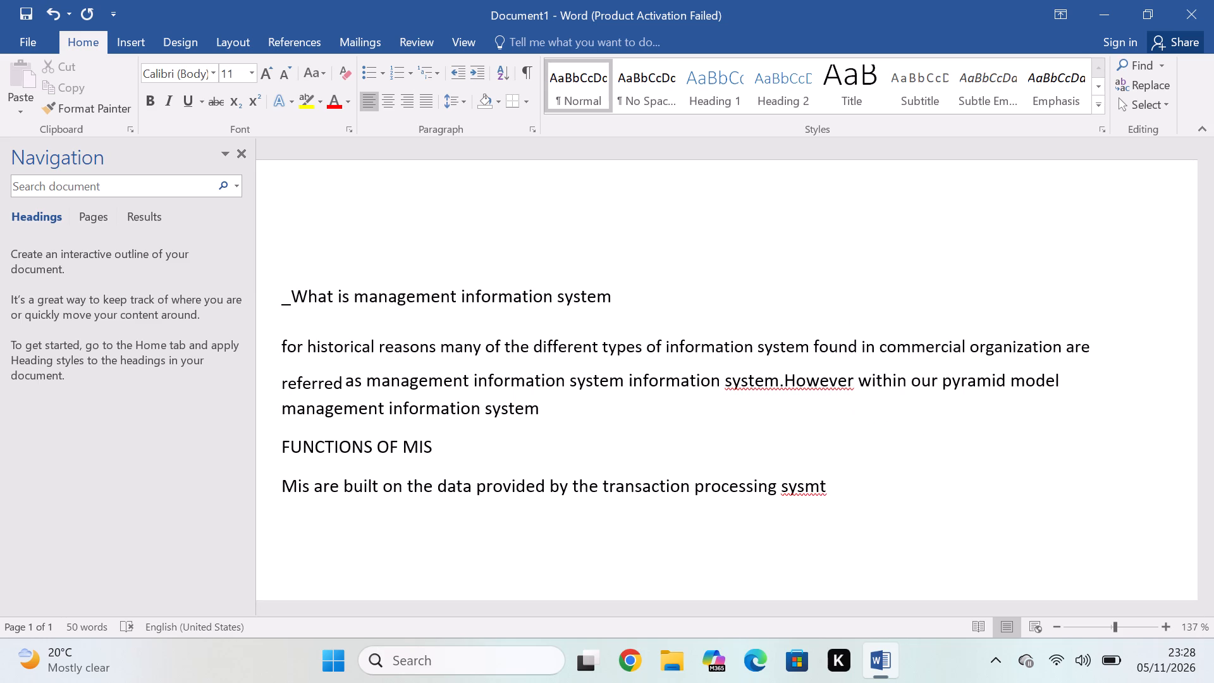
key("BackSpace")
left_click(803, 485)
type("tre")
key("BackSpace")
key("BackSpace")
key("e")
key("m")
key("BackSpace")
Replace "system.However" in the first body paragraph with the suggested "system. However".
right_click(780, 388)
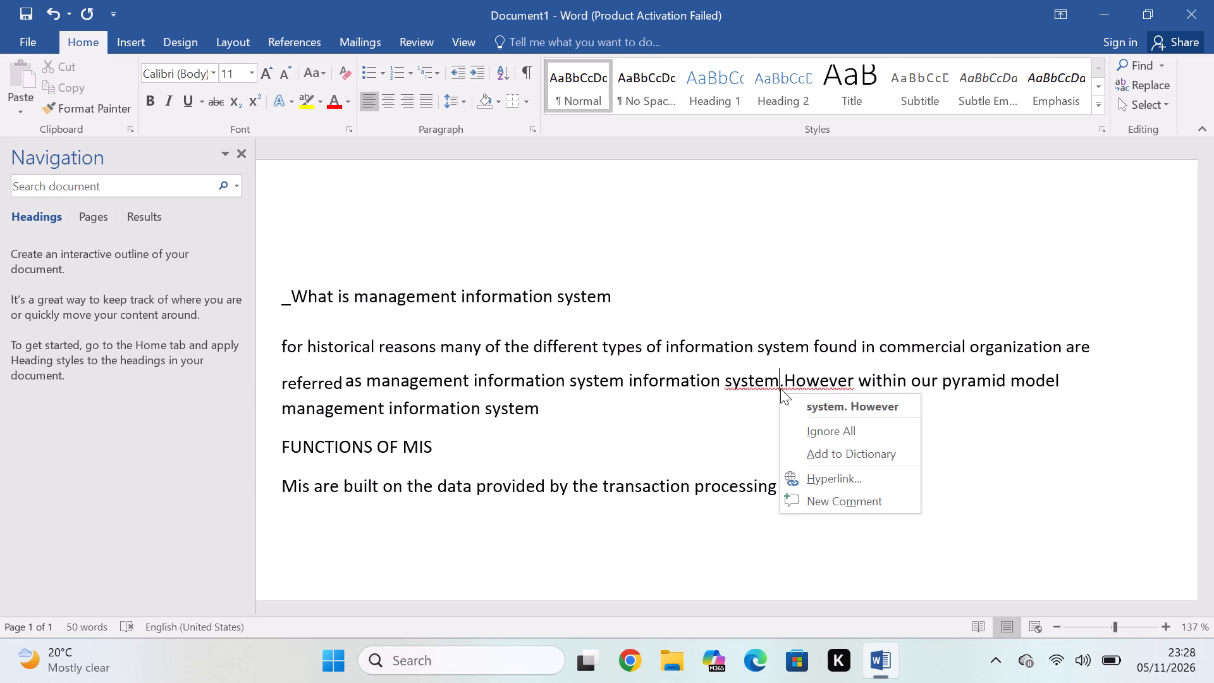
left_click(835, 404)
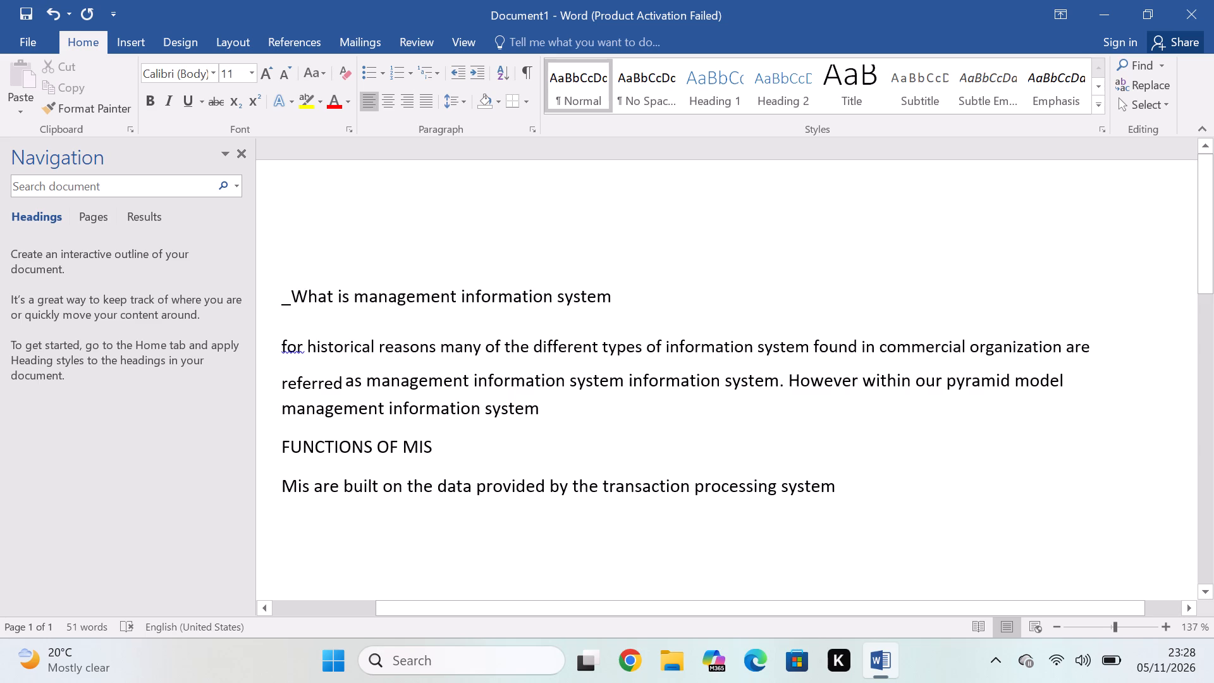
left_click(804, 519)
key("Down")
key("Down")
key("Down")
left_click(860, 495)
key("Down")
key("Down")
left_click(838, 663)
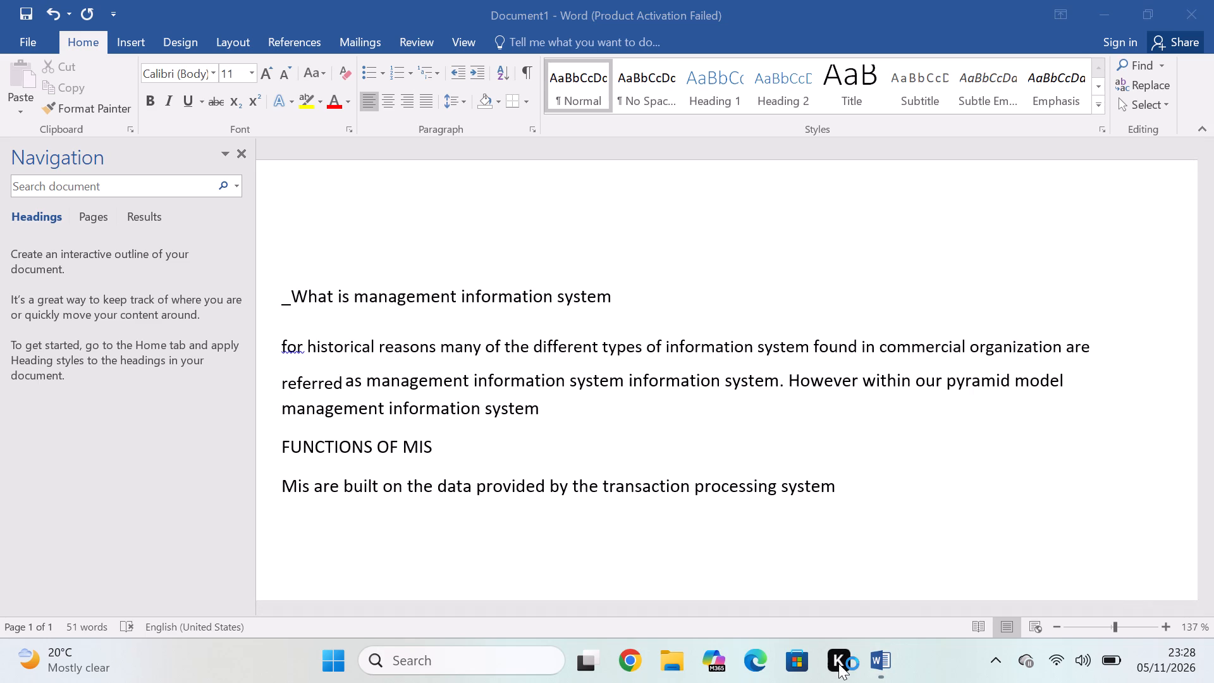
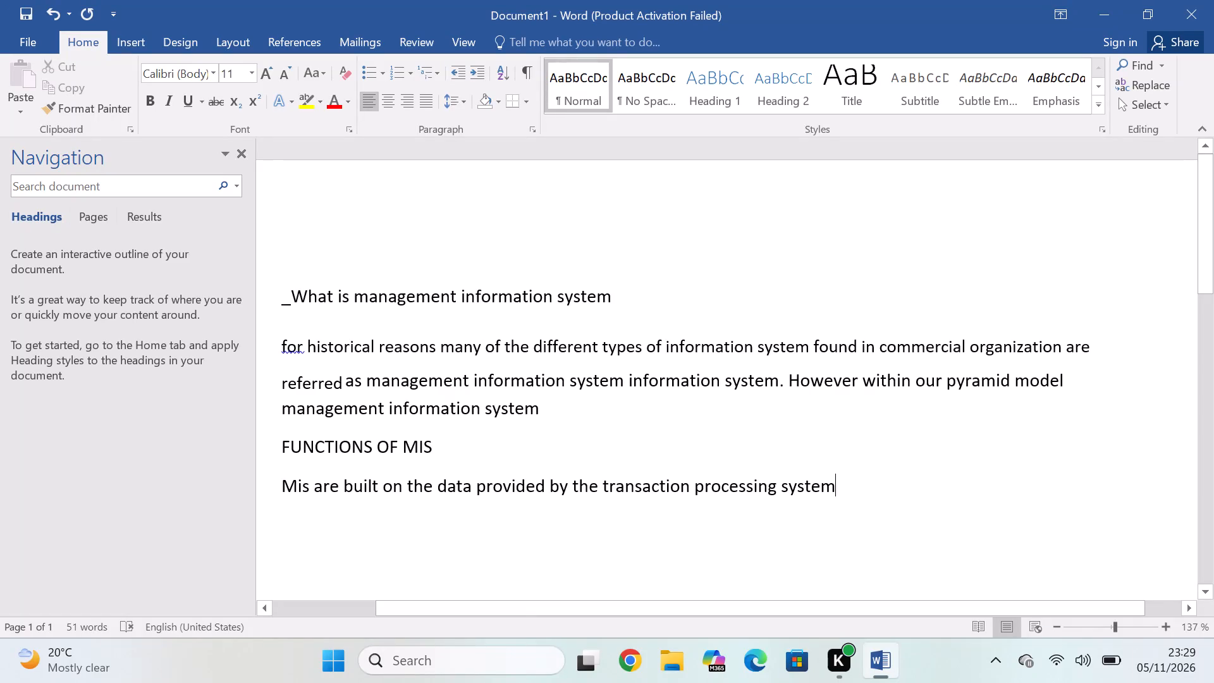
Add a new empty paragraph below the sentence under "FUNCTIONS OF MIS".
left_click(847, 485)
key("Down")
key("Down")
key("Down")
key("Down")
key("Down")
key("Down")
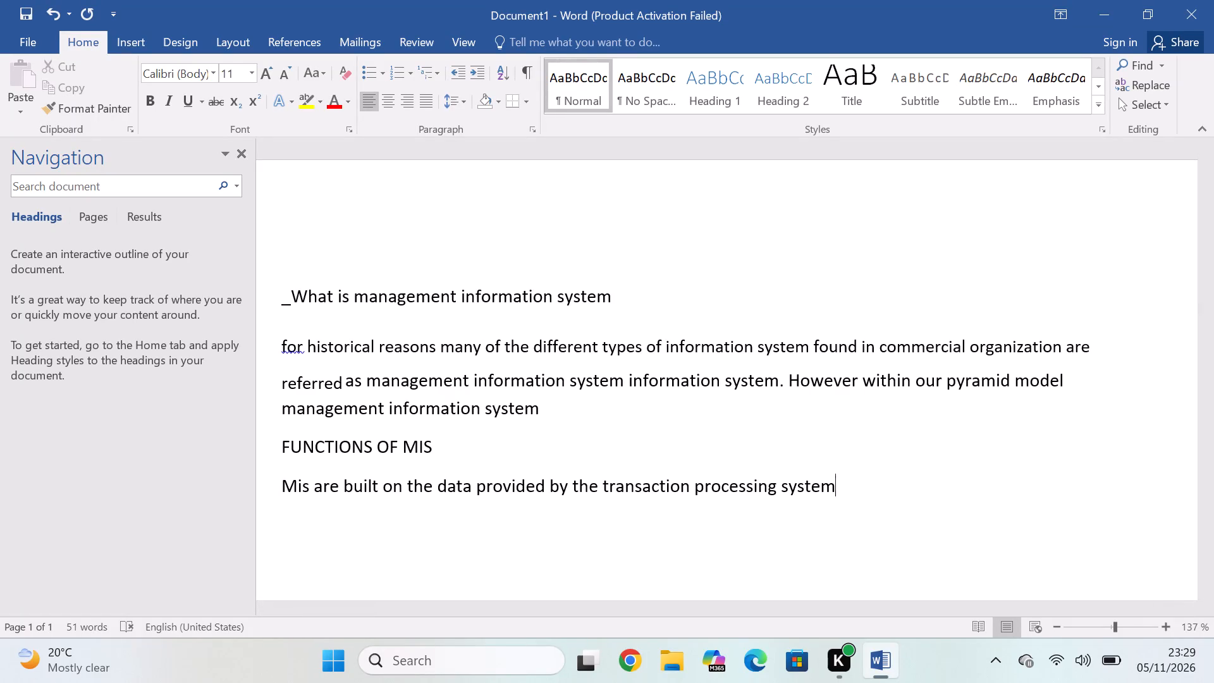
key("Down")
key("Down")
key("Down")
key("Down")
key("Return")
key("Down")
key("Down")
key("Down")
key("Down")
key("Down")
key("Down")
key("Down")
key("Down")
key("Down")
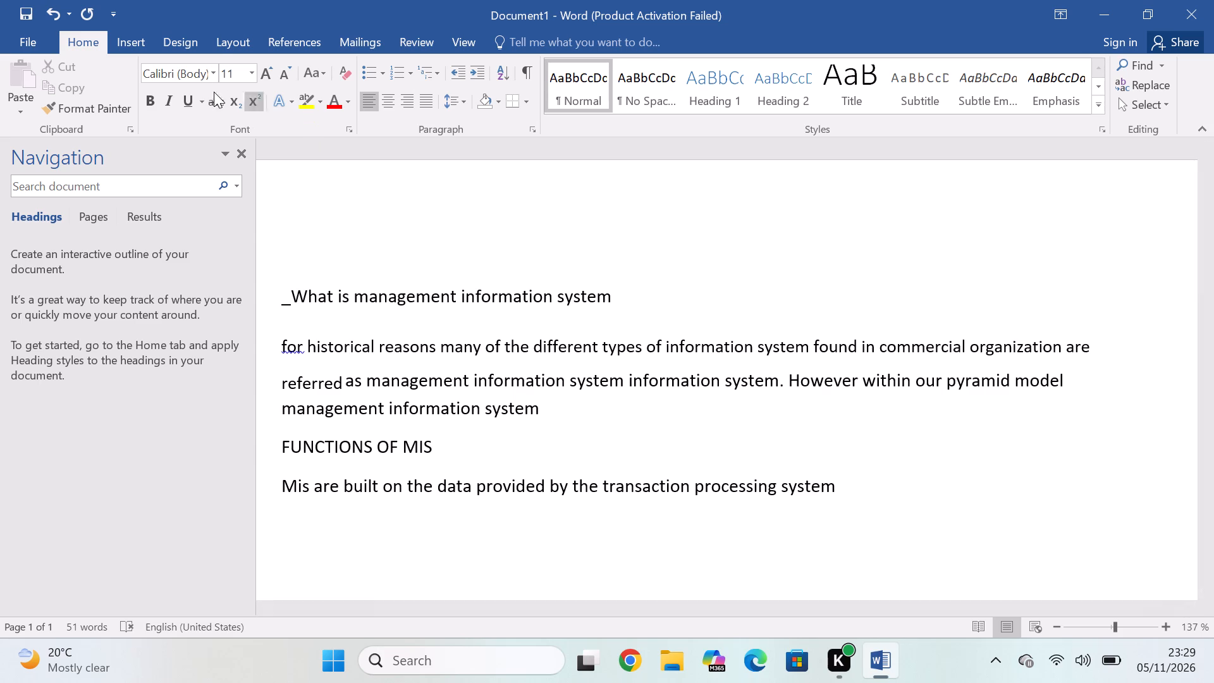
Draw a single-cell table about 15.95 cm wide and 3.7 cm high below the sentence under "FUNCTIONS OF MIS".
left_click(187, 39)
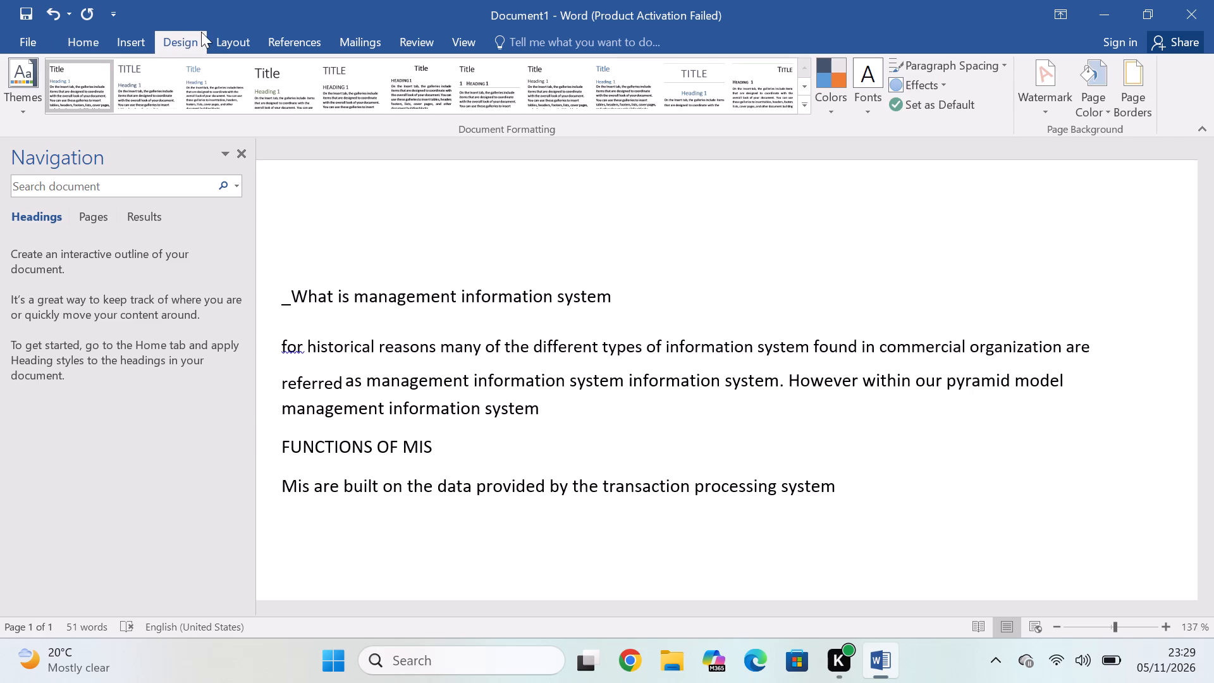
left_click(140, 42)
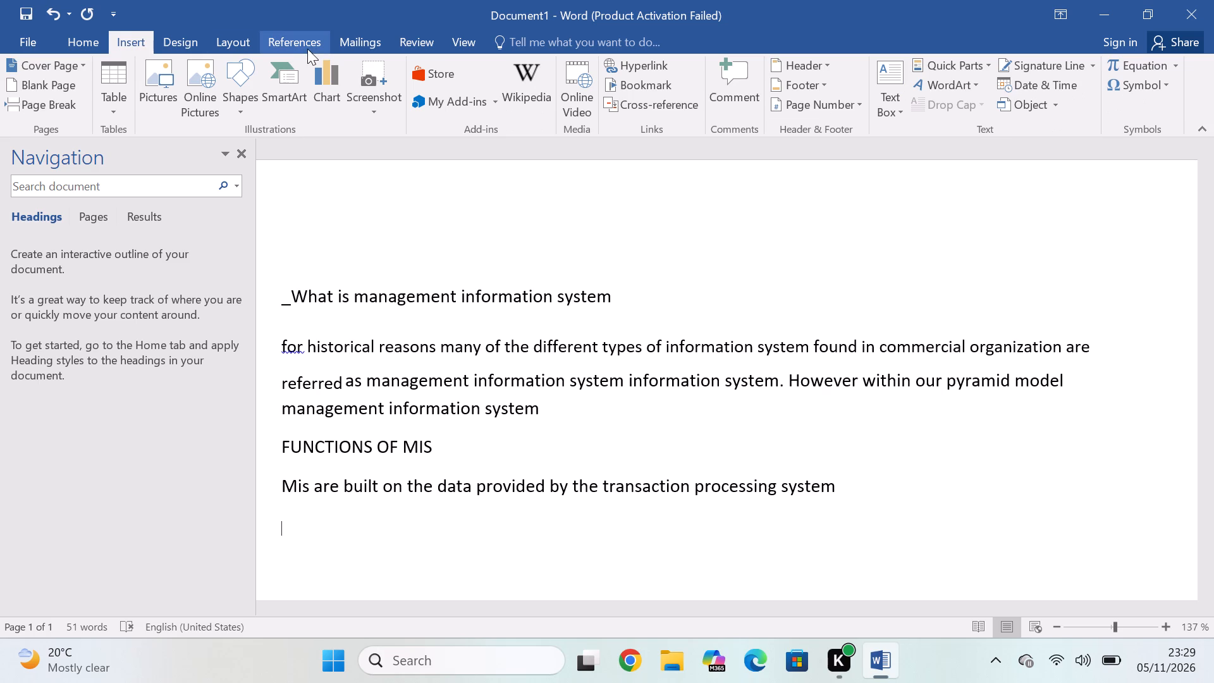
left_click(121, 102)
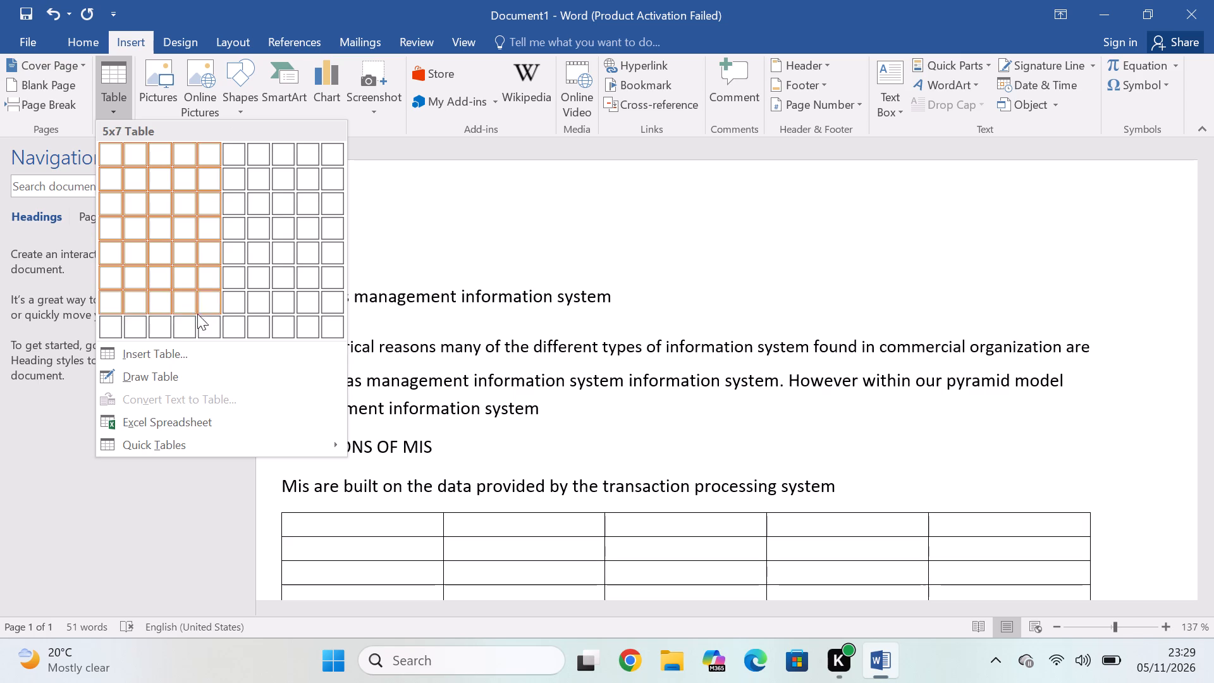
left_click(170, 371)
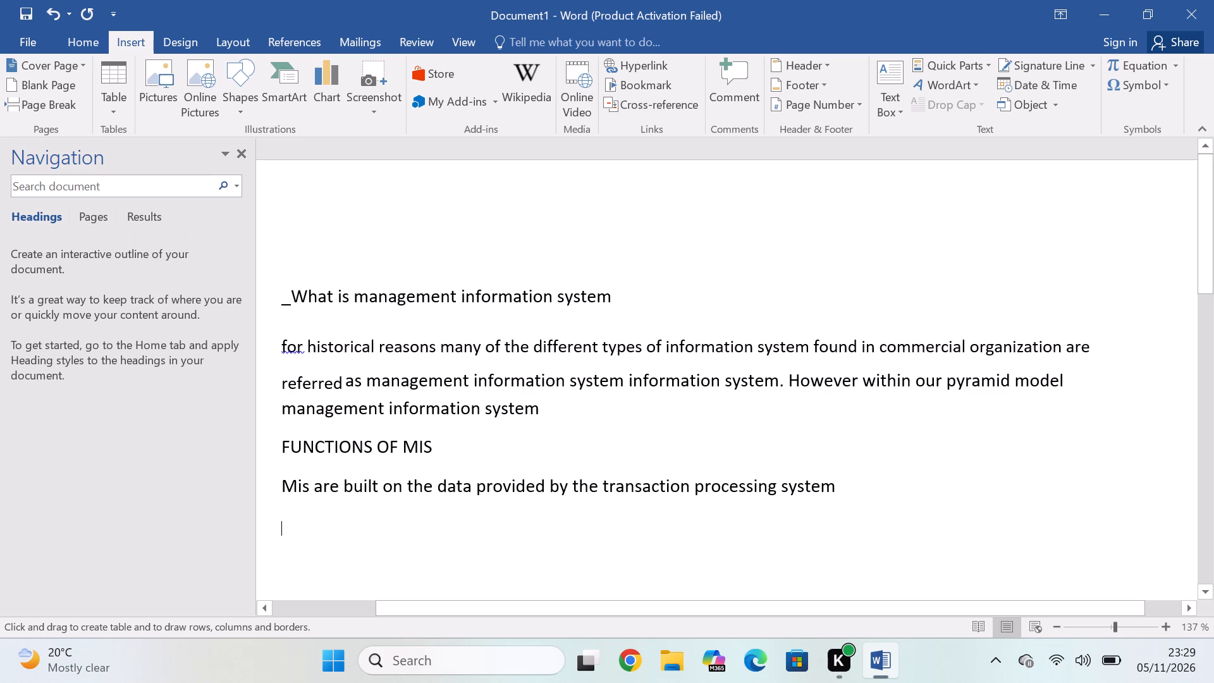
right_click_drag(316, 522, 315, 524)
right_click_drag(315, 524, 310, 586)
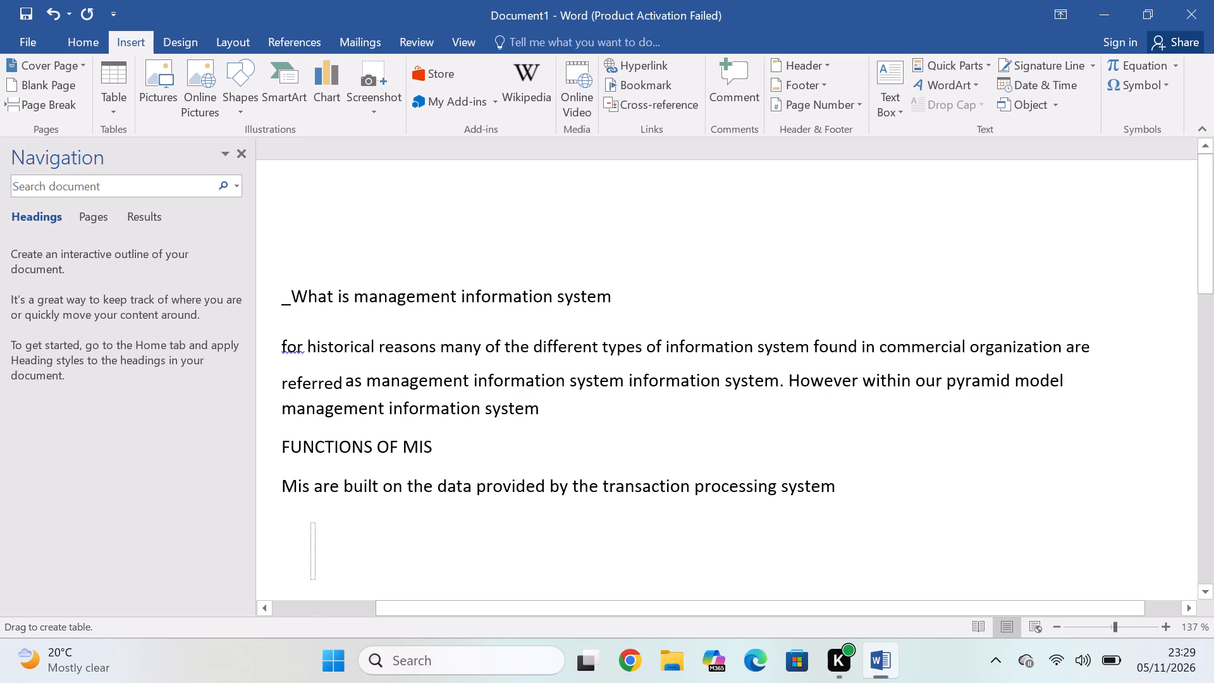
right_click_drag(310, 586, 359, 581)
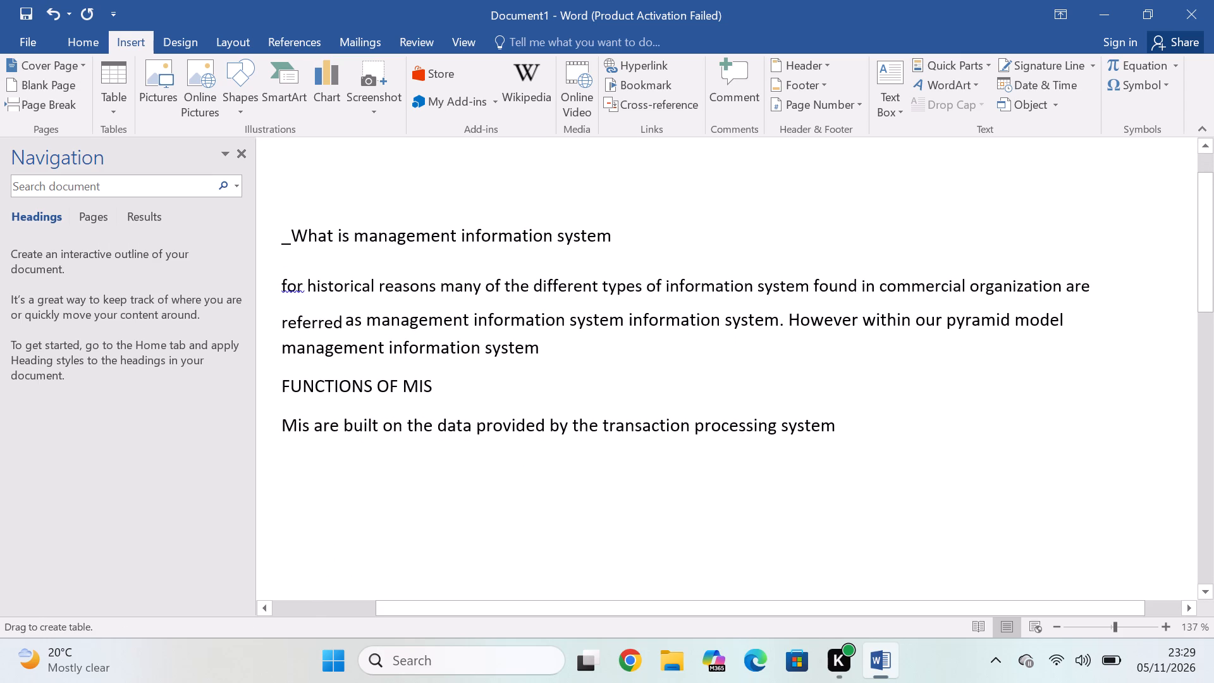
right_click_drag(359, 581, 417, 570)
right_click_drag(417, 570, 573, 600)
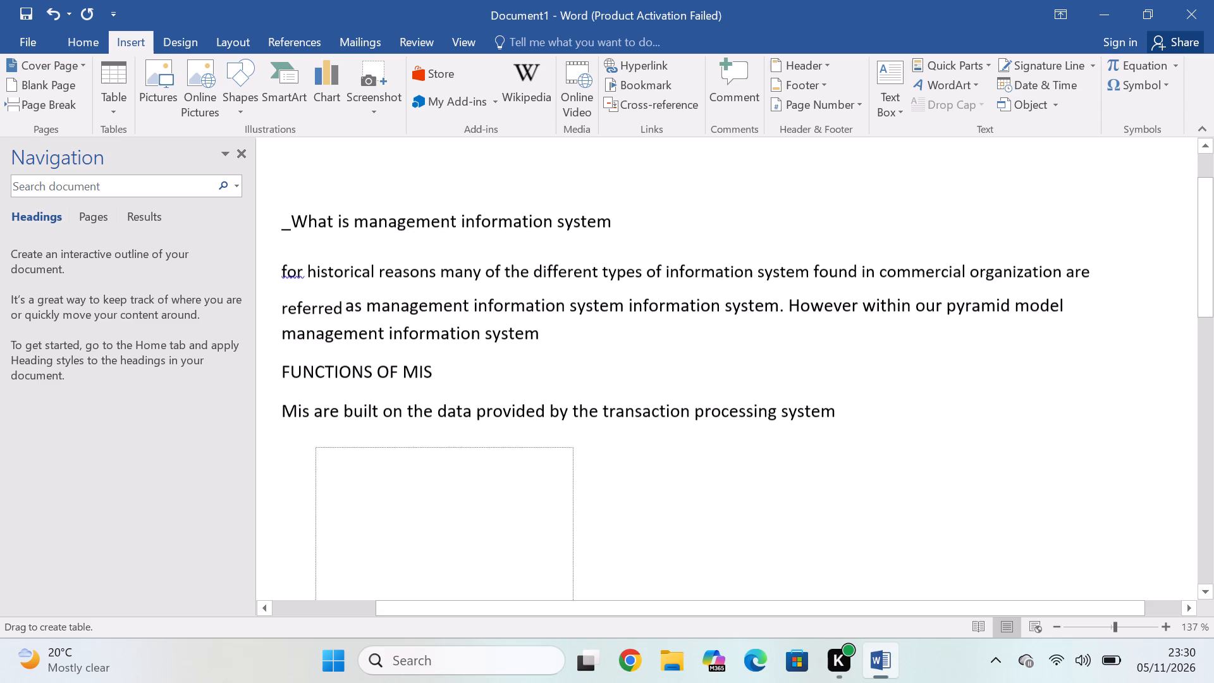
right_click_drag(573, 600, 677, 564)
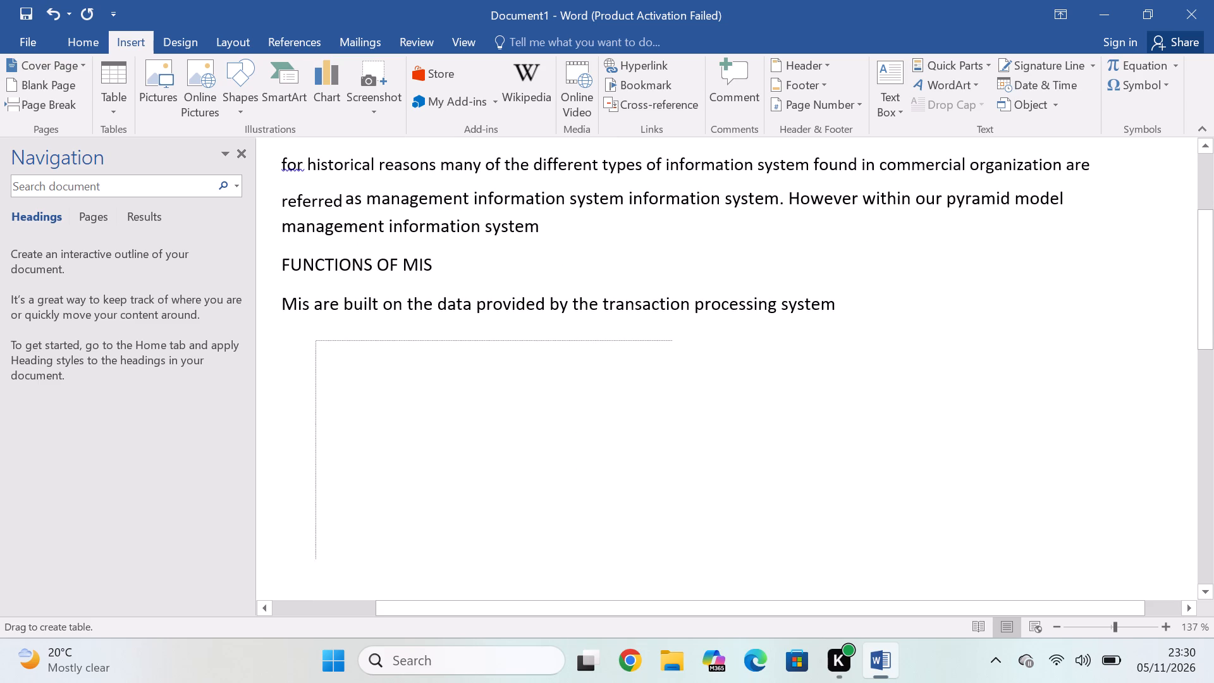
right_click_drag(677, 564, 808, 529)
right_click_drag(808, 529, 864, 533)
right_click_drag(864, 533, 1021, 529)
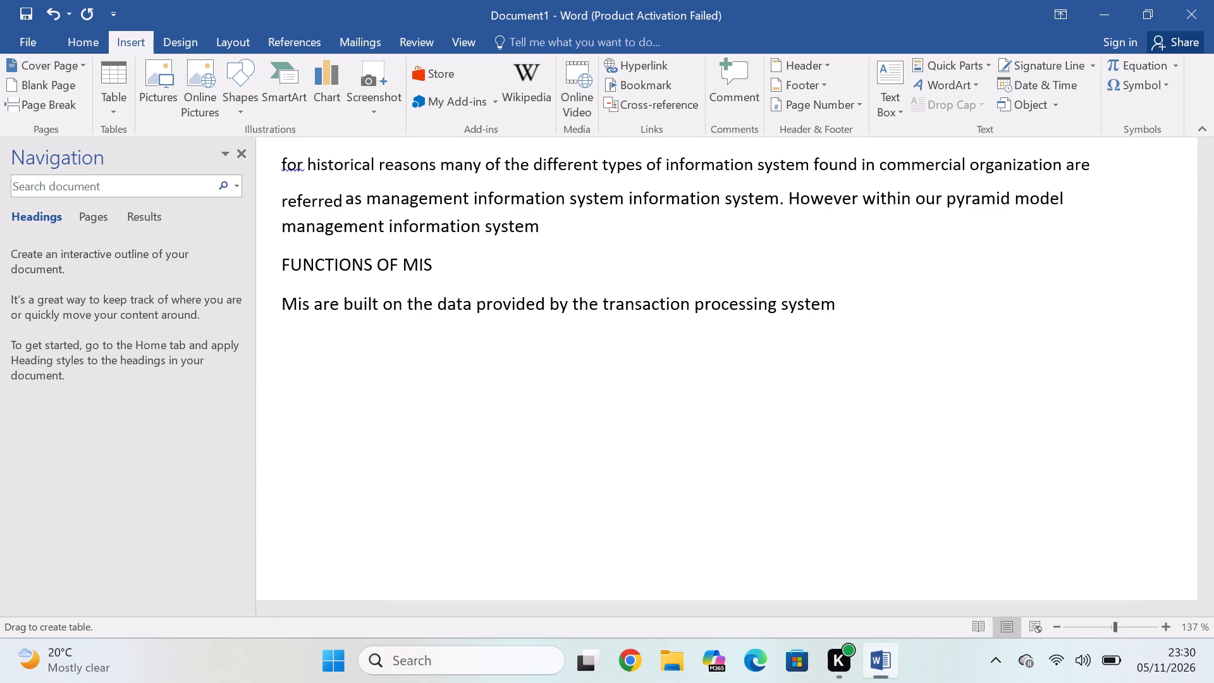
right_click_drag(1021, 529, 1081, 521)
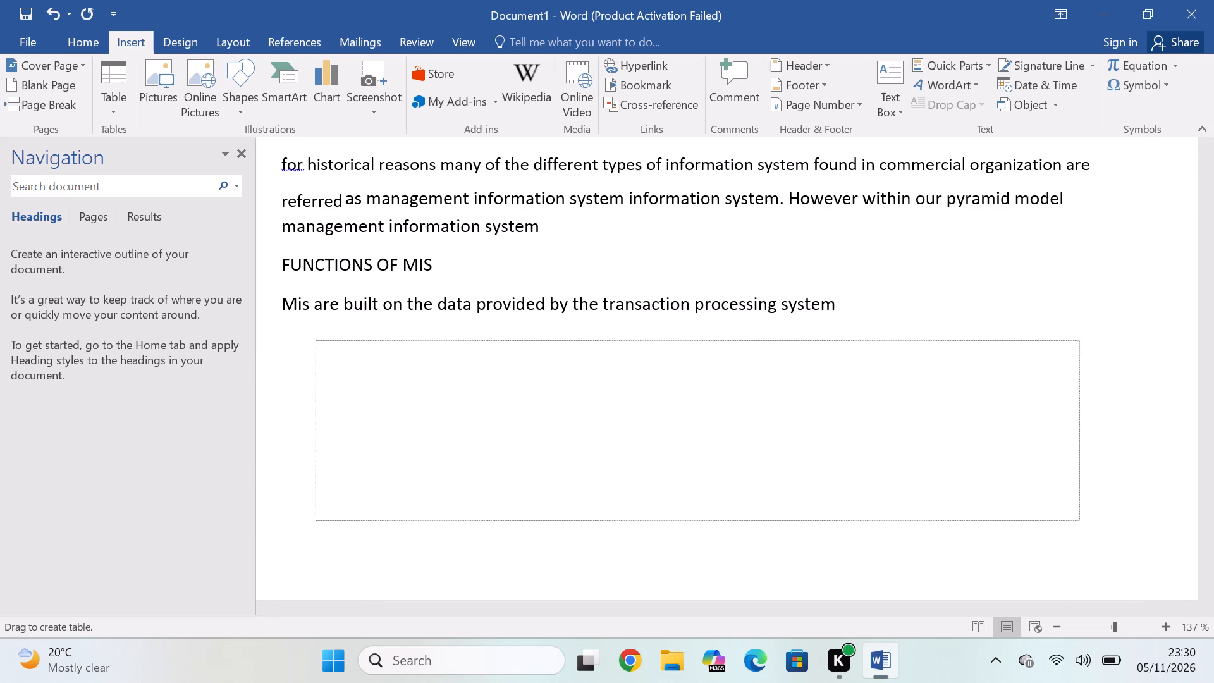
right_click_drag(1081, 521, 1098, 522)
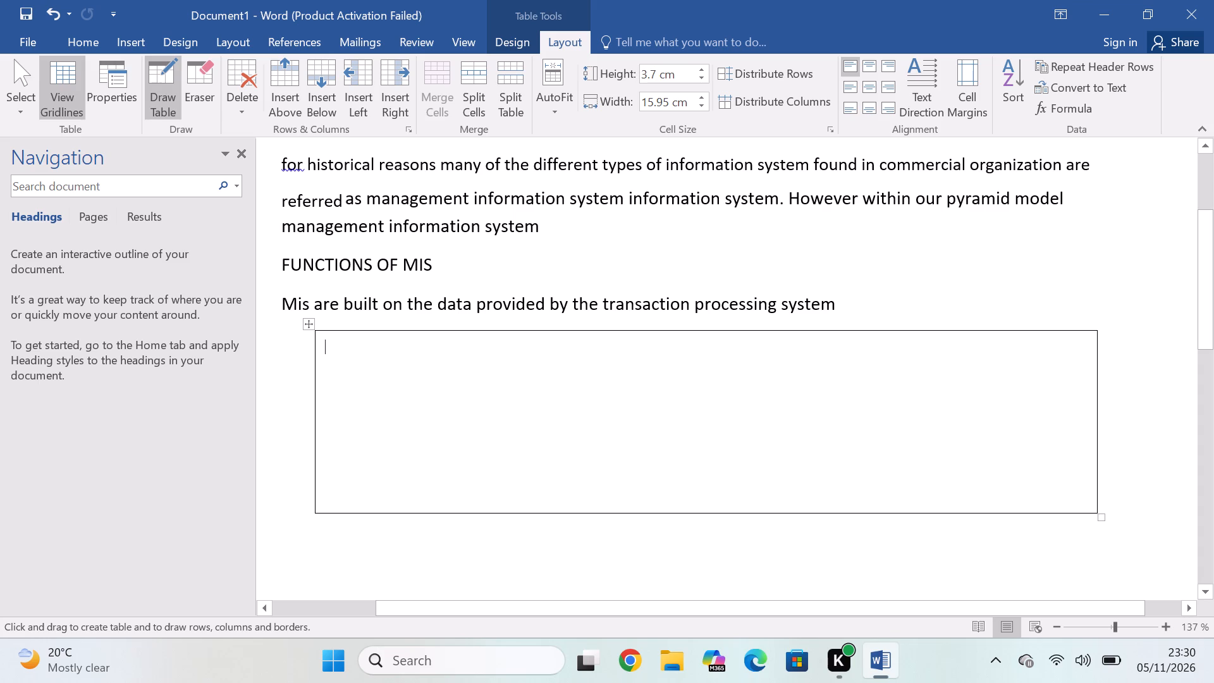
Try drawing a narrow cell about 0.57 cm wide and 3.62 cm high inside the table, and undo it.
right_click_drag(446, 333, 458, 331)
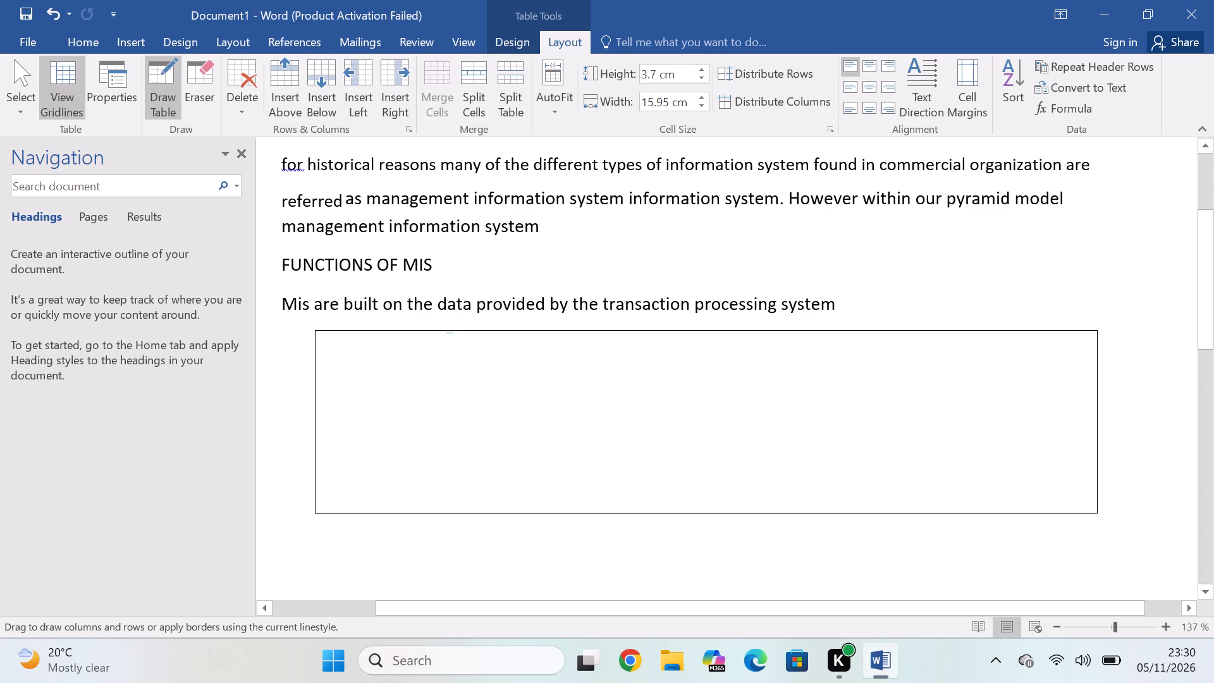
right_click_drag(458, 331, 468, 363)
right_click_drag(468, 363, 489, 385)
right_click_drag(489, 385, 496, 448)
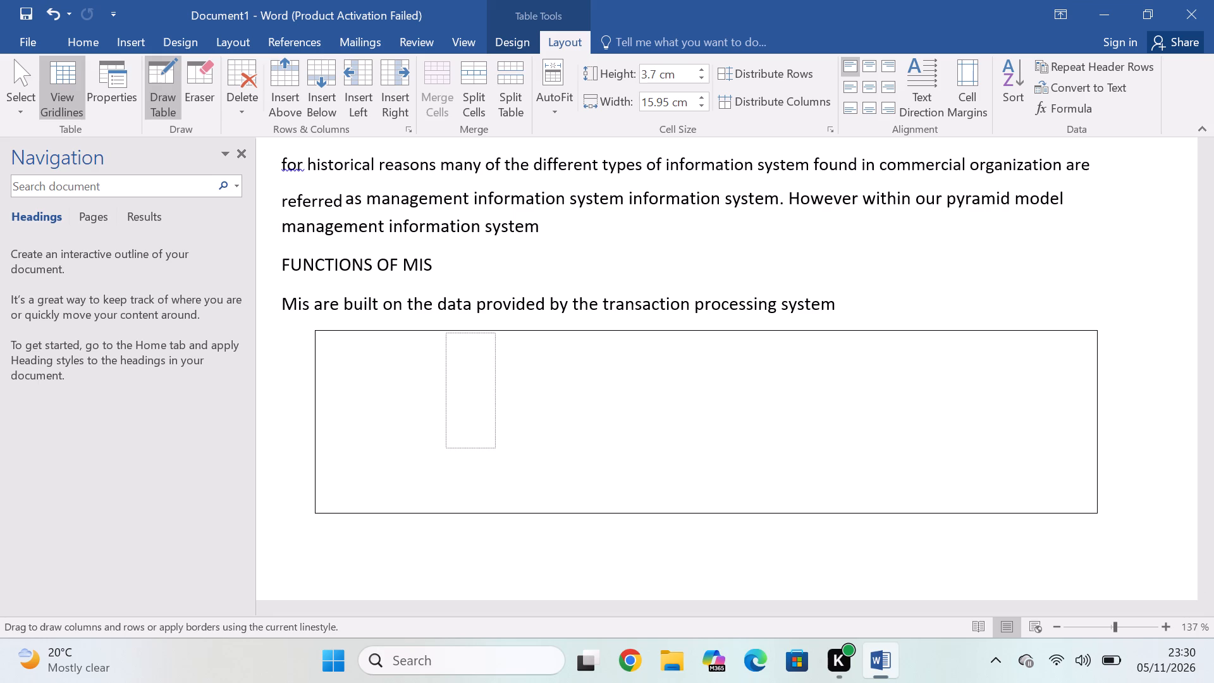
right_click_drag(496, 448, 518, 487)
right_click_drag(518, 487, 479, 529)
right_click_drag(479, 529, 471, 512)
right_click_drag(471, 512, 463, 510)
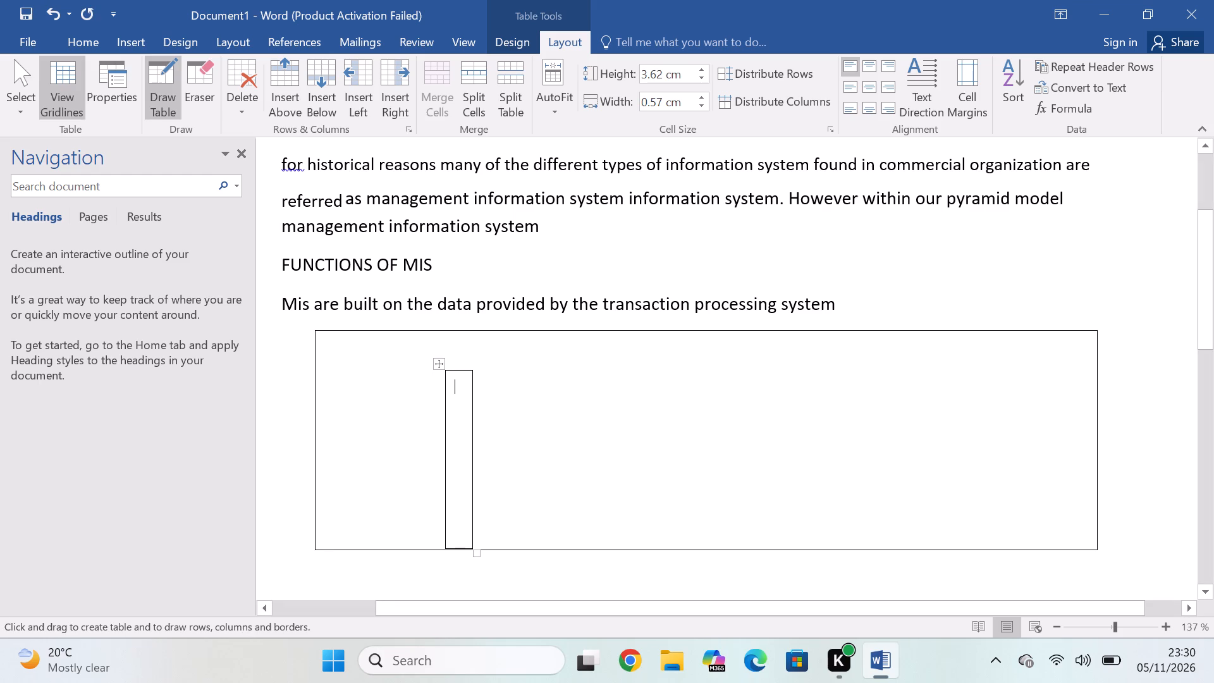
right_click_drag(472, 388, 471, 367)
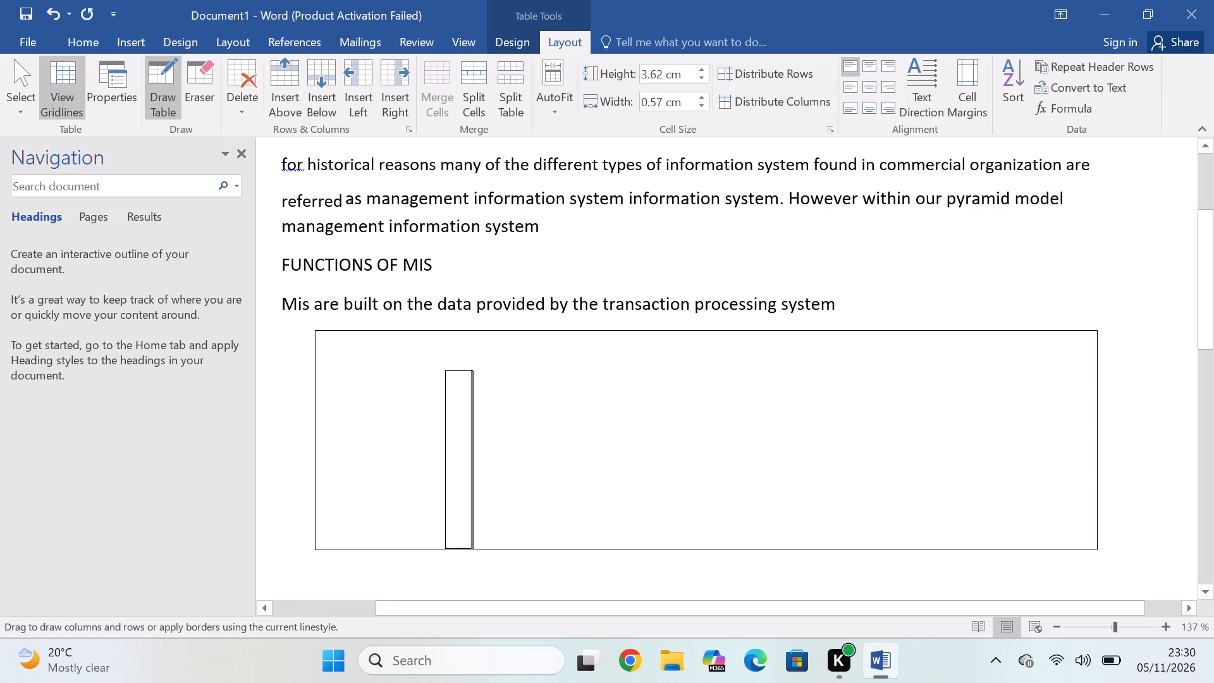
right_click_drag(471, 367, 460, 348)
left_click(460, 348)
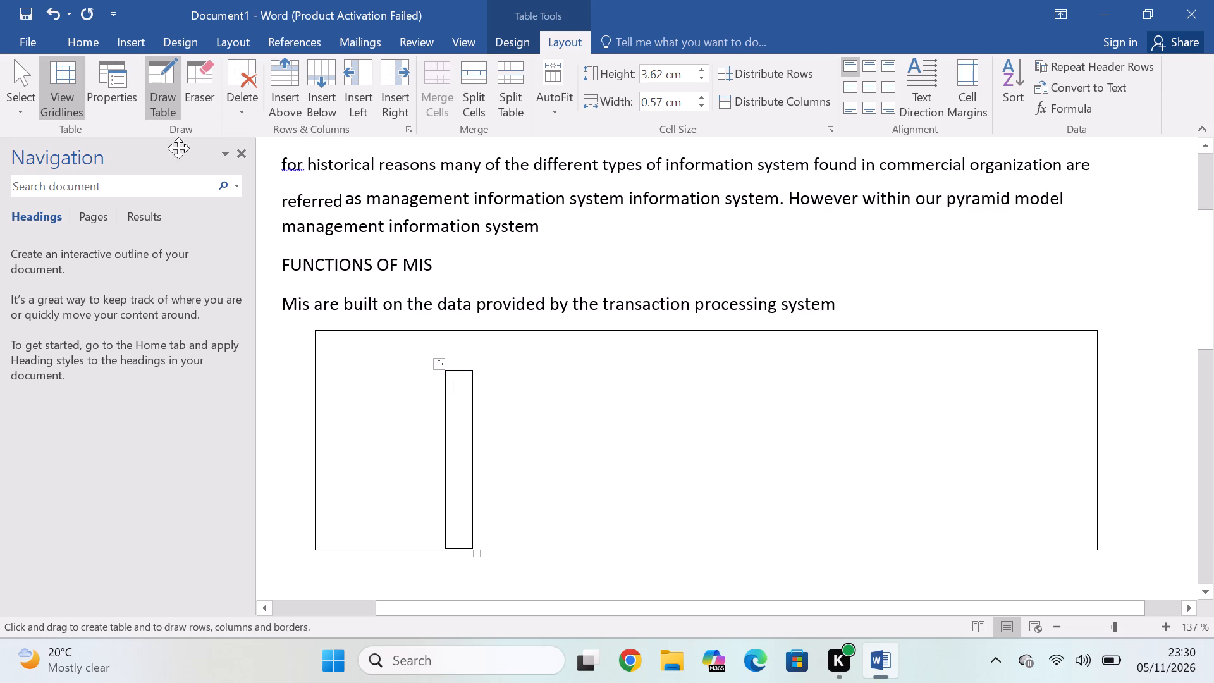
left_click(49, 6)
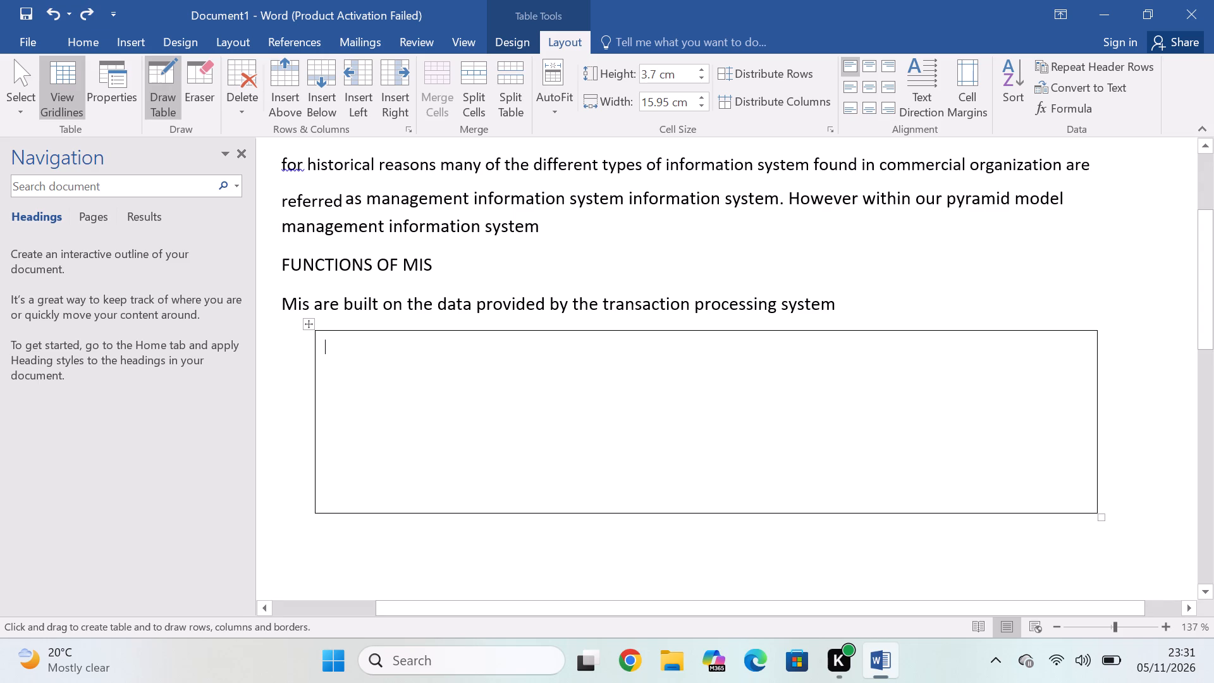
Draw a vertical divider through the table to make a first column about 3.7 cm wide.
right_click_drag(498, 336, 509, 454)
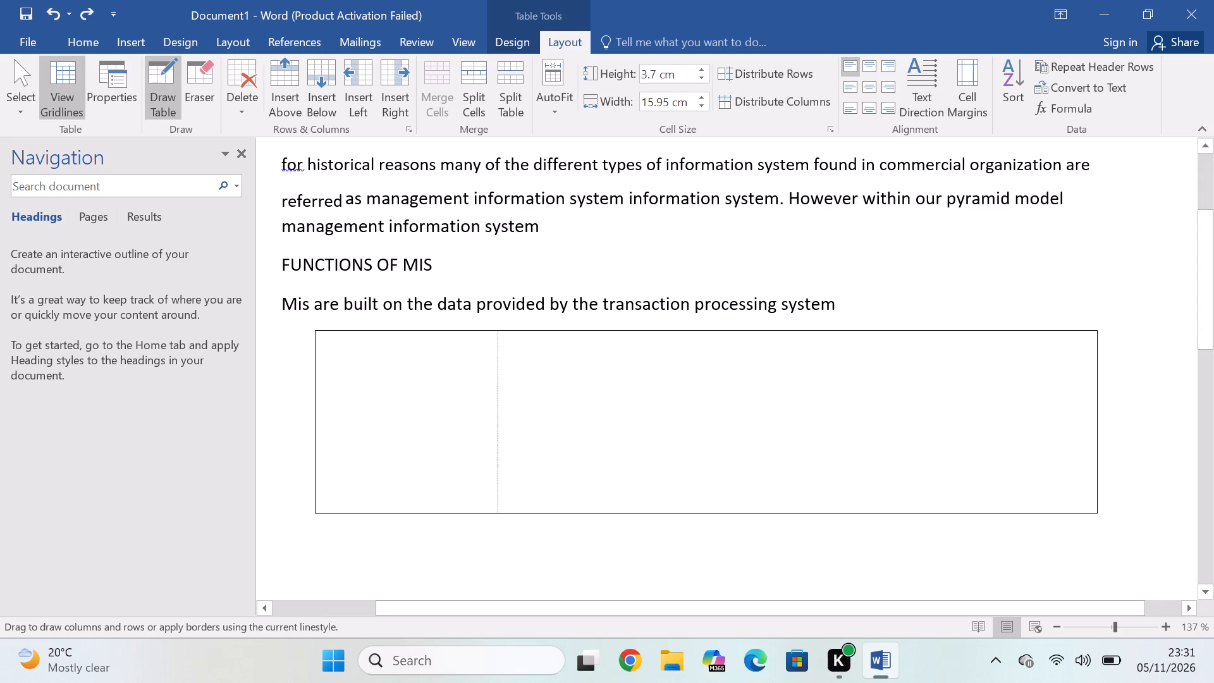
right_click_drag(509, 454, 509, 457)
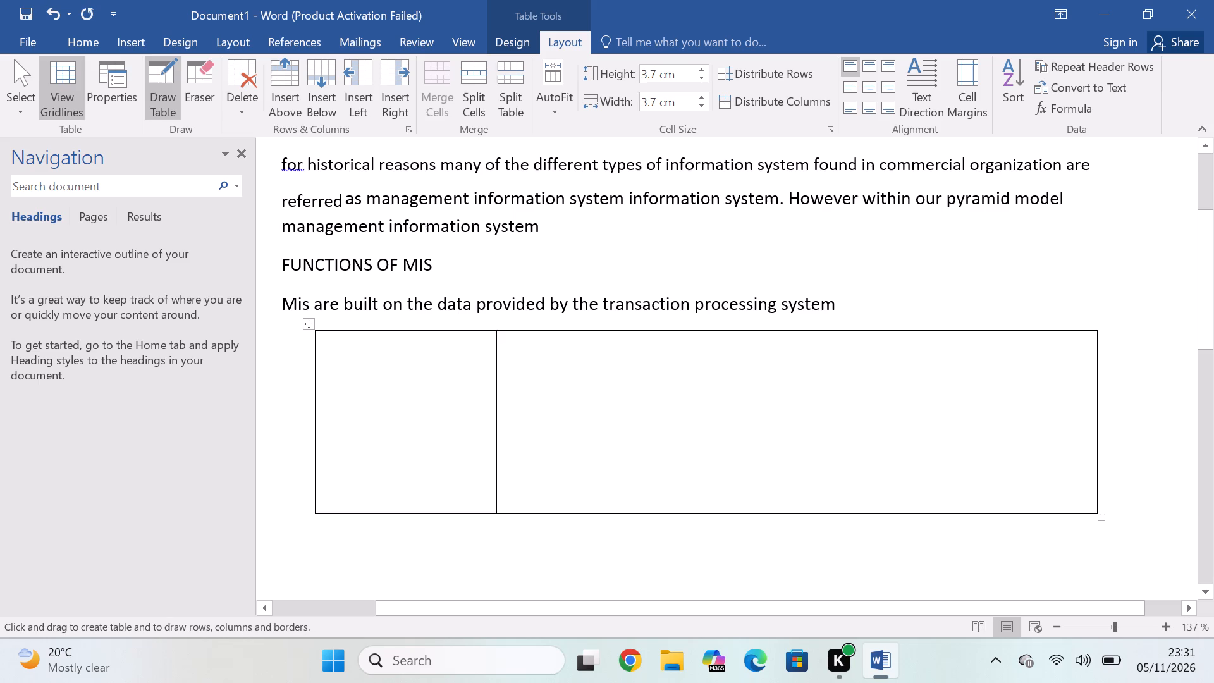
Draw a horizontal divider across both columns of the table to make a top row about 1.87 cm high.
right_click_drag(317, 423, 364, 424)
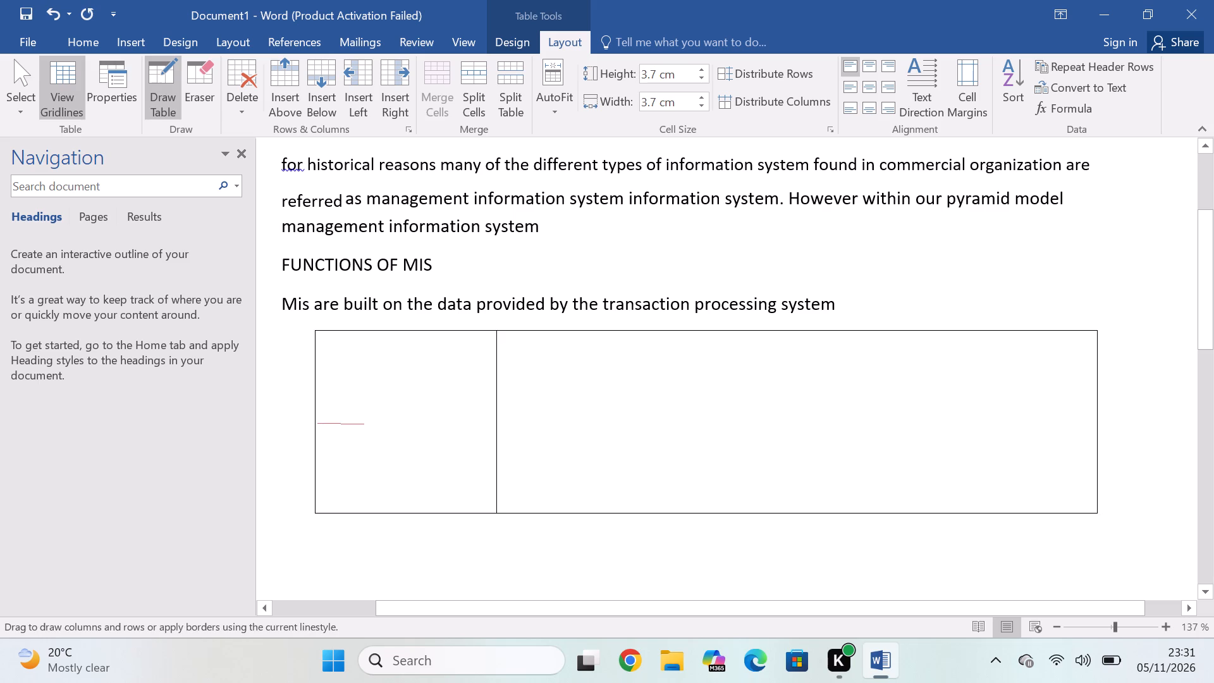
right_click_drag(364, 424, 480, 417)
right_click_drag(480, 417, 528, 416)
left_click(528, 416)
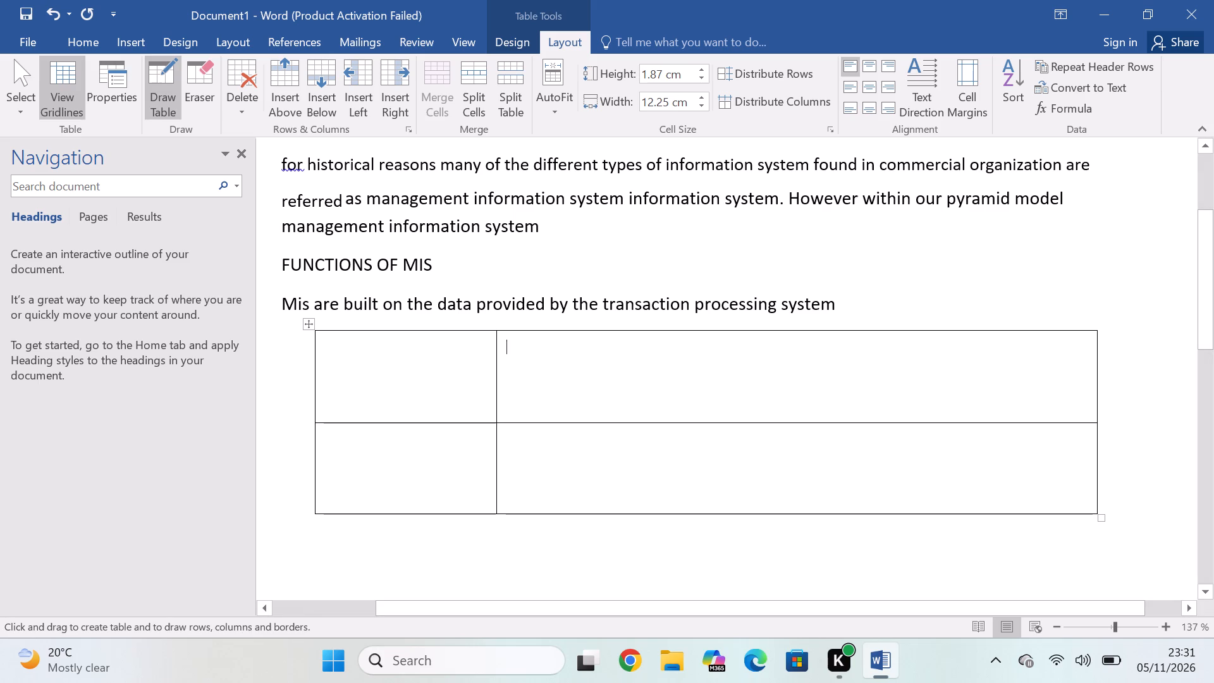
Enter "inputs" in the first column's top cell.
left_click(398, 374)
type("input")
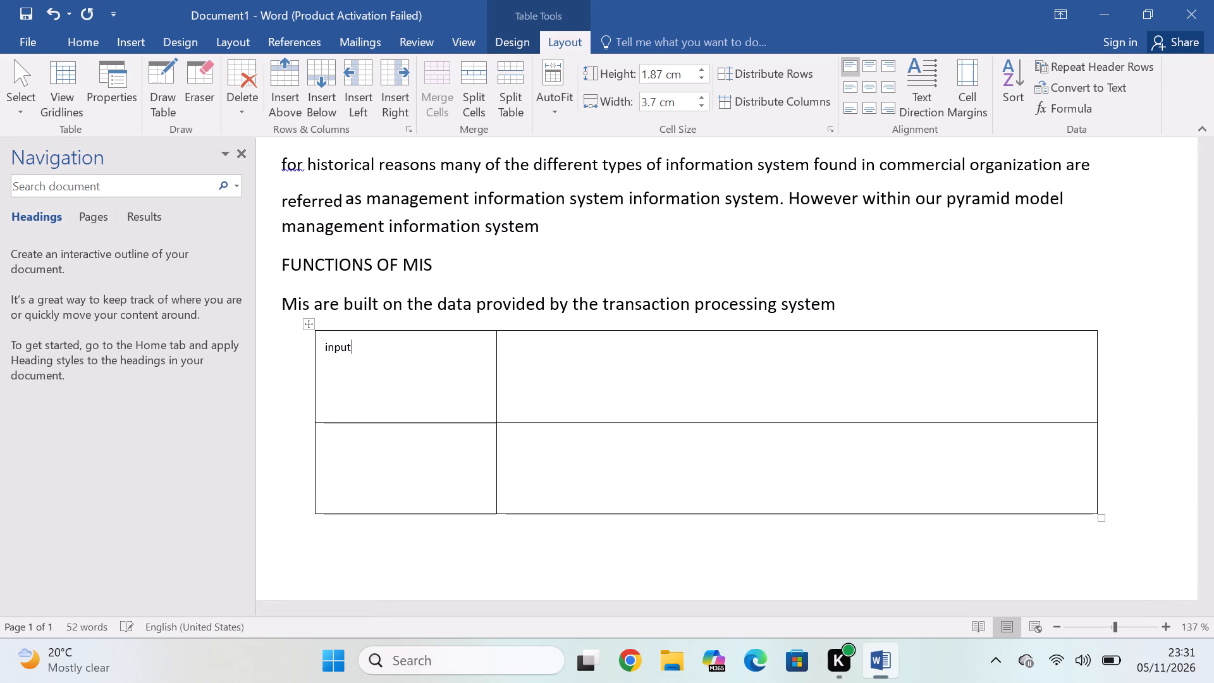
key("s")
Enter "internal", "internal" and "structured data" on three separate lines in the first column's lower cell.
left_click(348, 452)
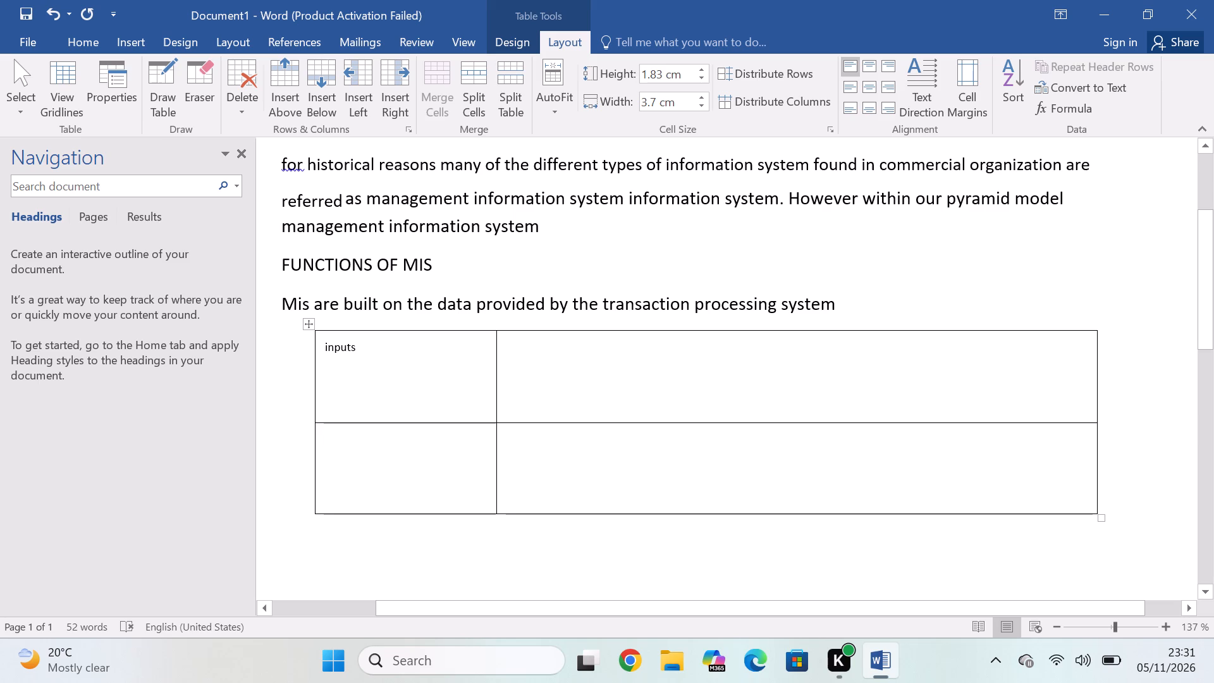
key("i")
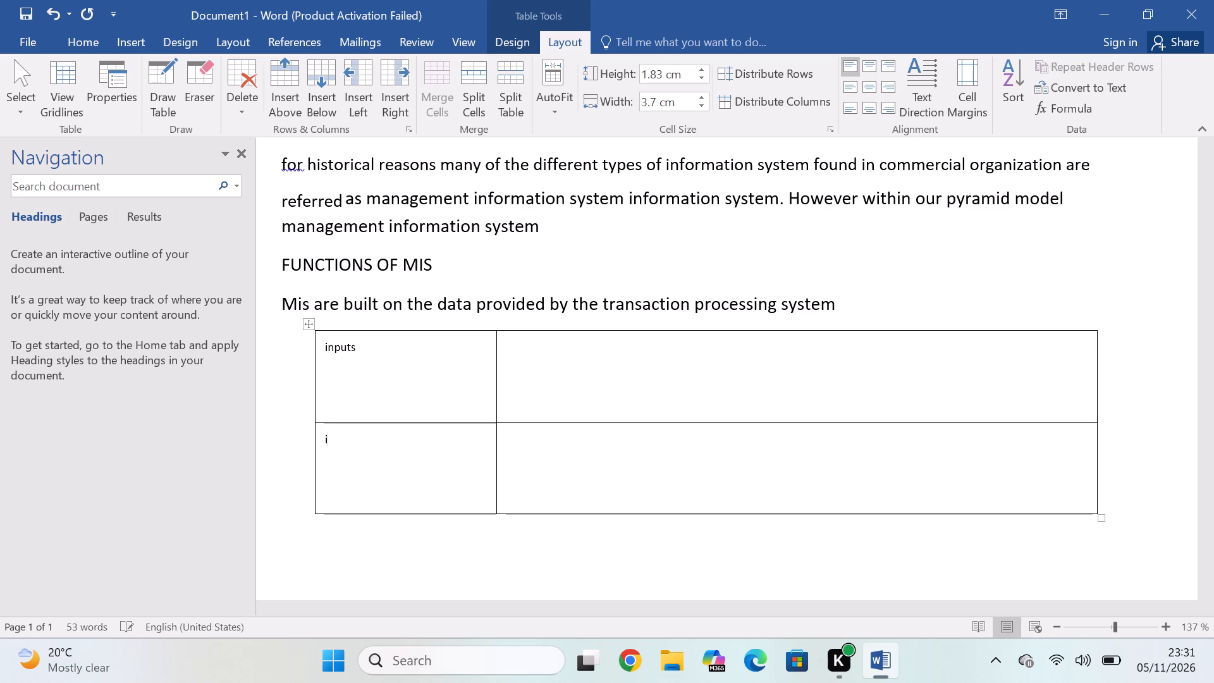
type("nr")
key("BackSpace")
type("ter")
type("nal")
key("Return")
type("in")
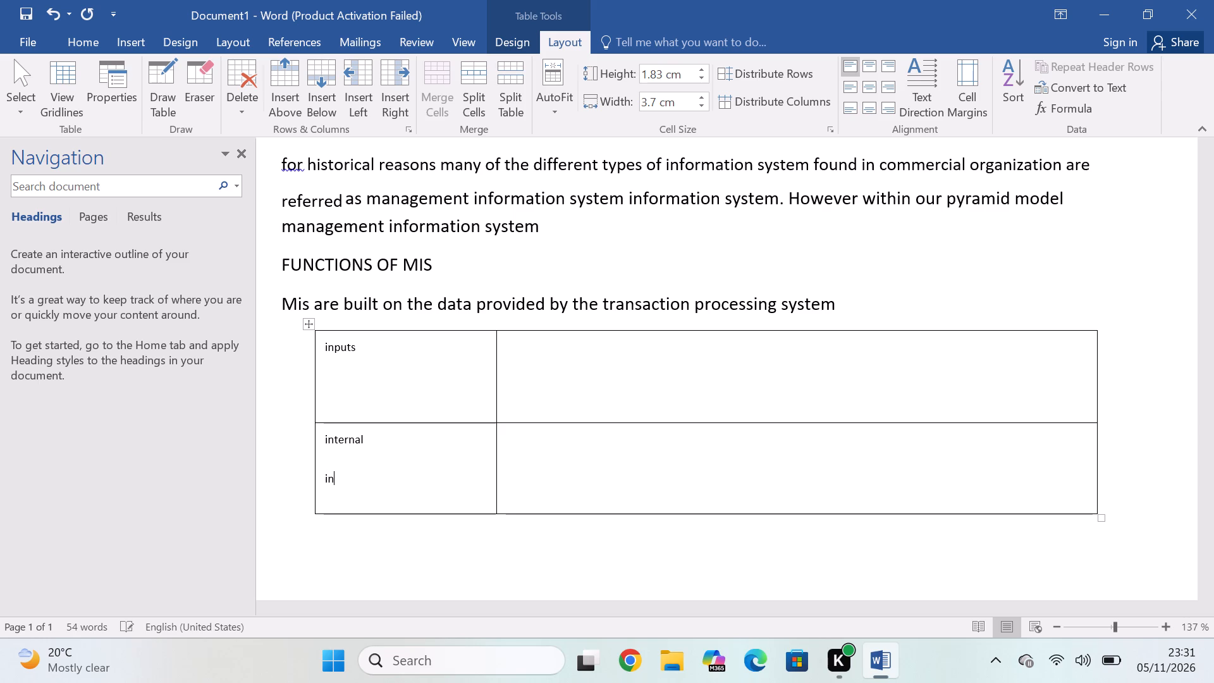
type("ter")
type("nal")
key("Return")
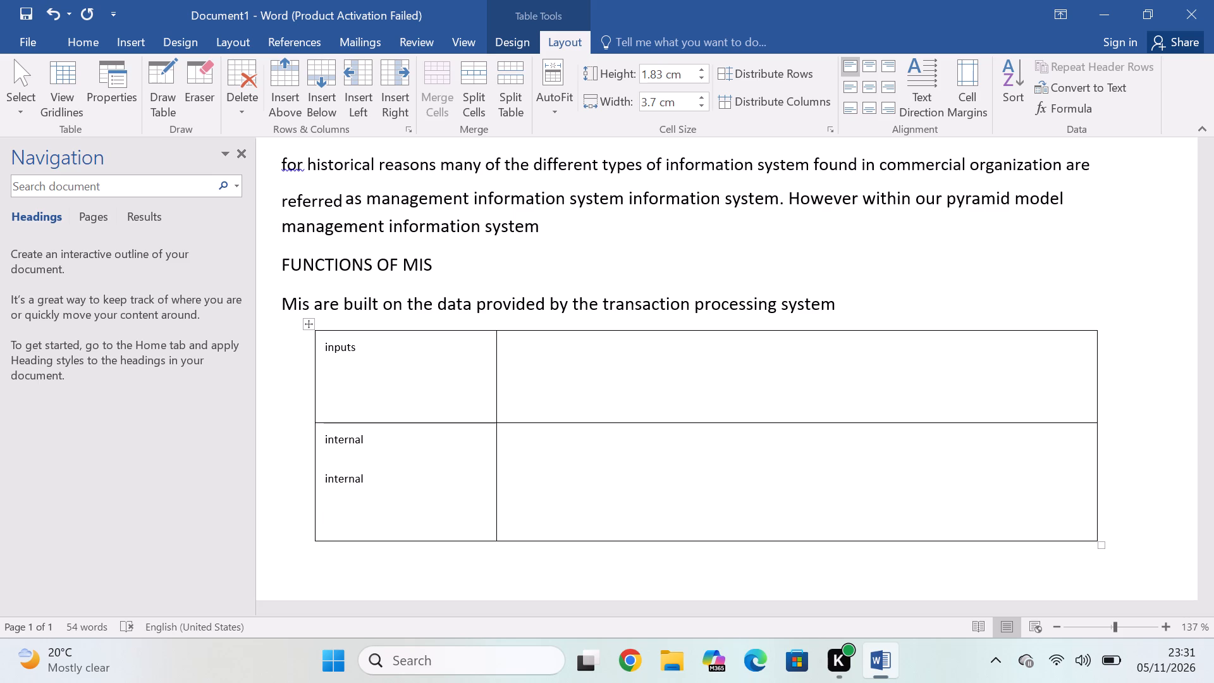
type("str")
key("u")
type("ctured data")
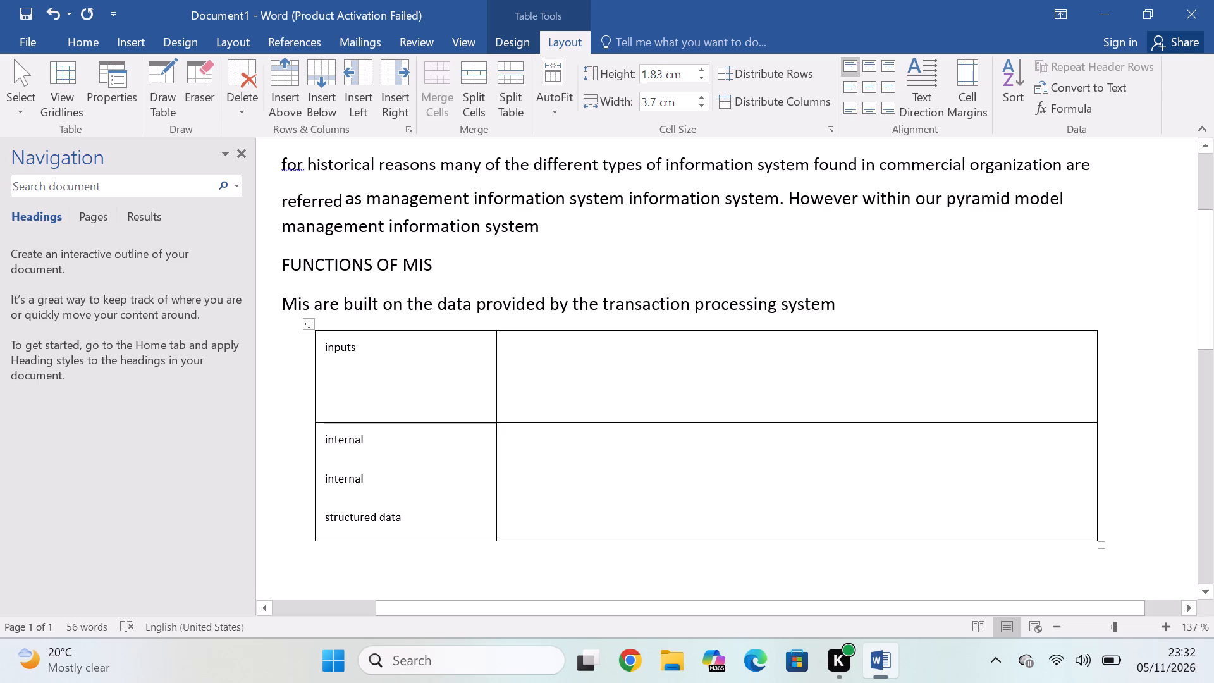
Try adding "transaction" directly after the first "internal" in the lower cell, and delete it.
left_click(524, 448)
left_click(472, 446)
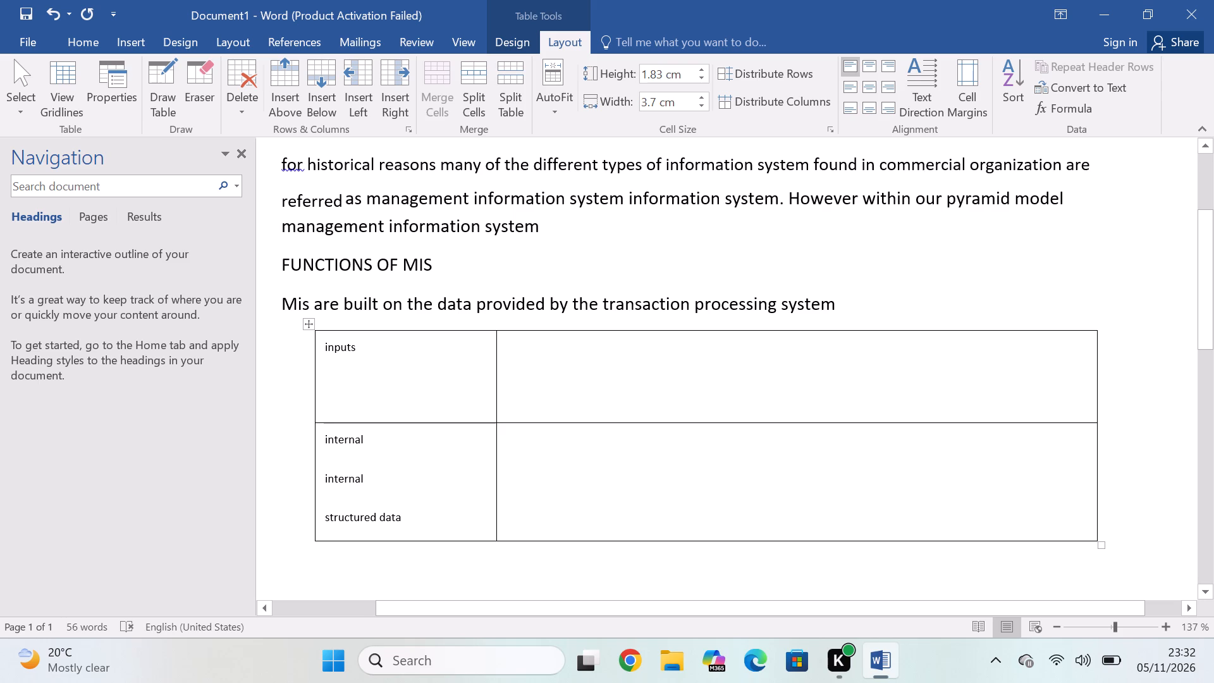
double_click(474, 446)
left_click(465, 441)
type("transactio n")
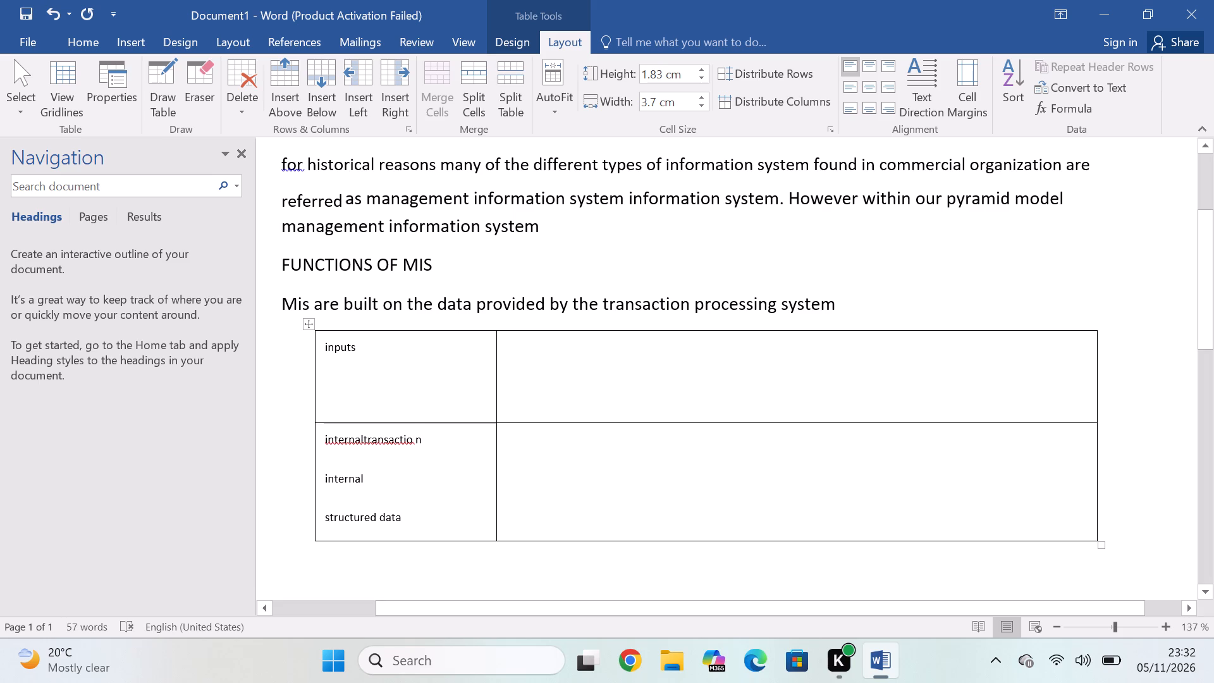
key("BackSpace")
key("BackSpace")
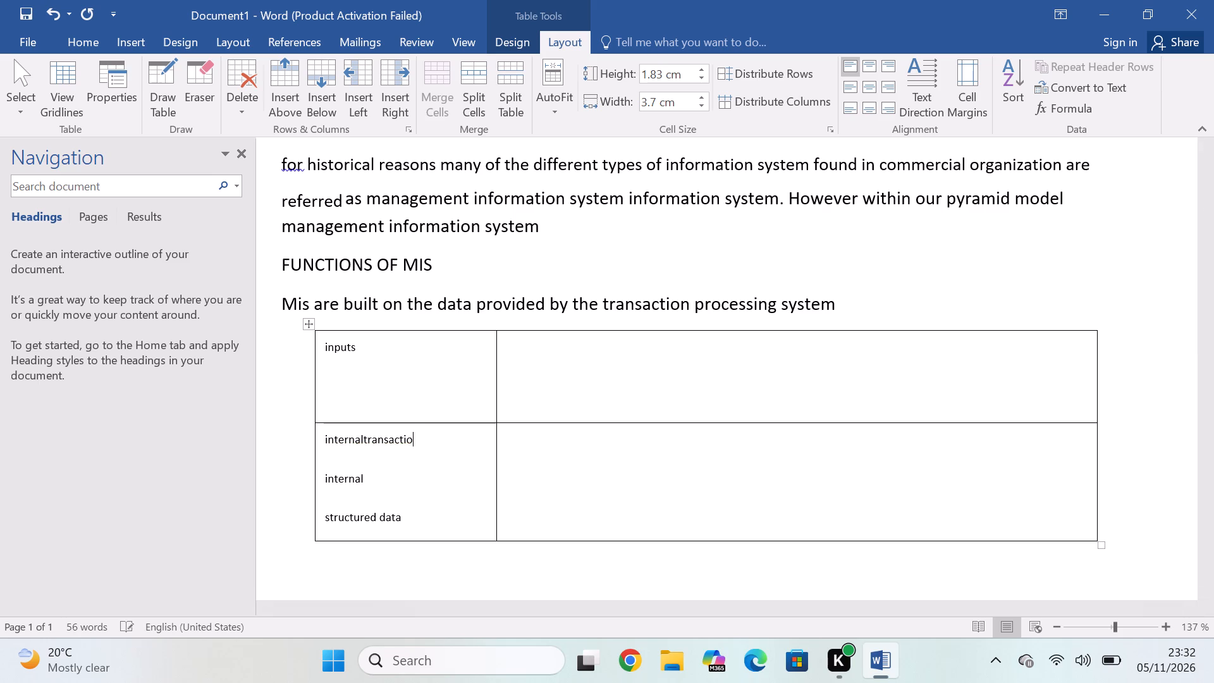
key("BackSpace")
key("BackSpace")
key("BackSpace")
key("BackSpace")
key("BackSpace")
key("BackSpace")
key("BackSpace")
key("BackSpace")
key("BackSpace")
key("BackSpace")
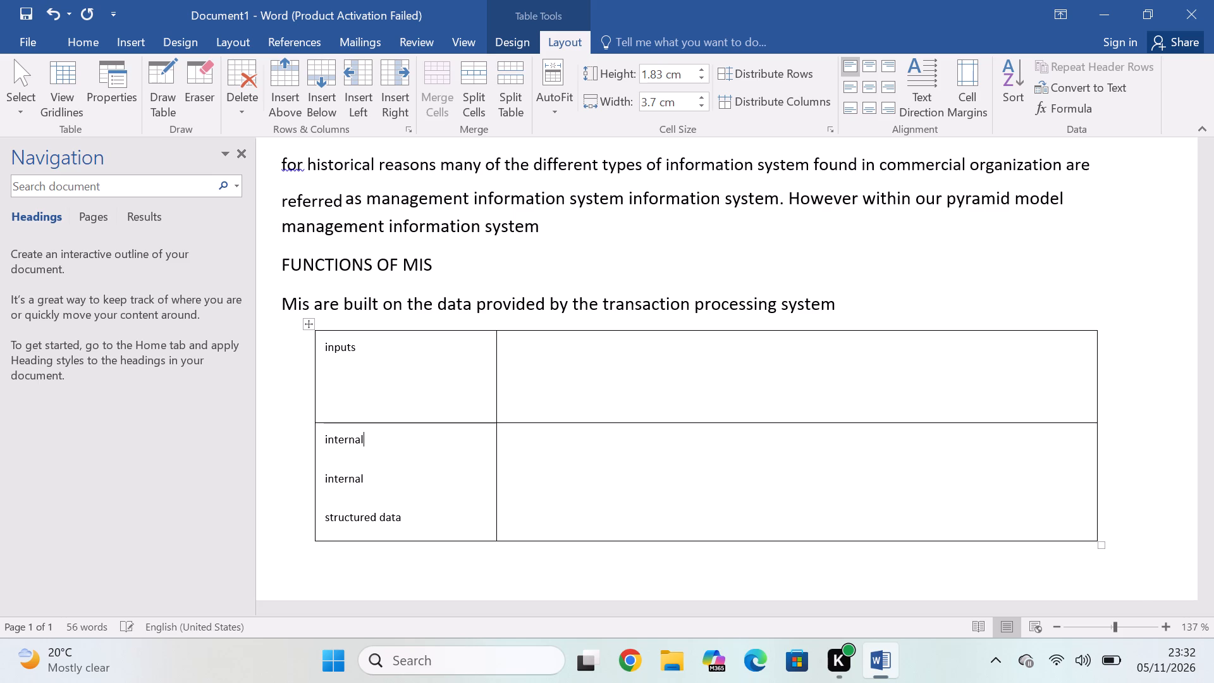
Add right-aligned text "transaction files" on the same line as the first "internal" in the lower cell.
triple_click(448, 436)
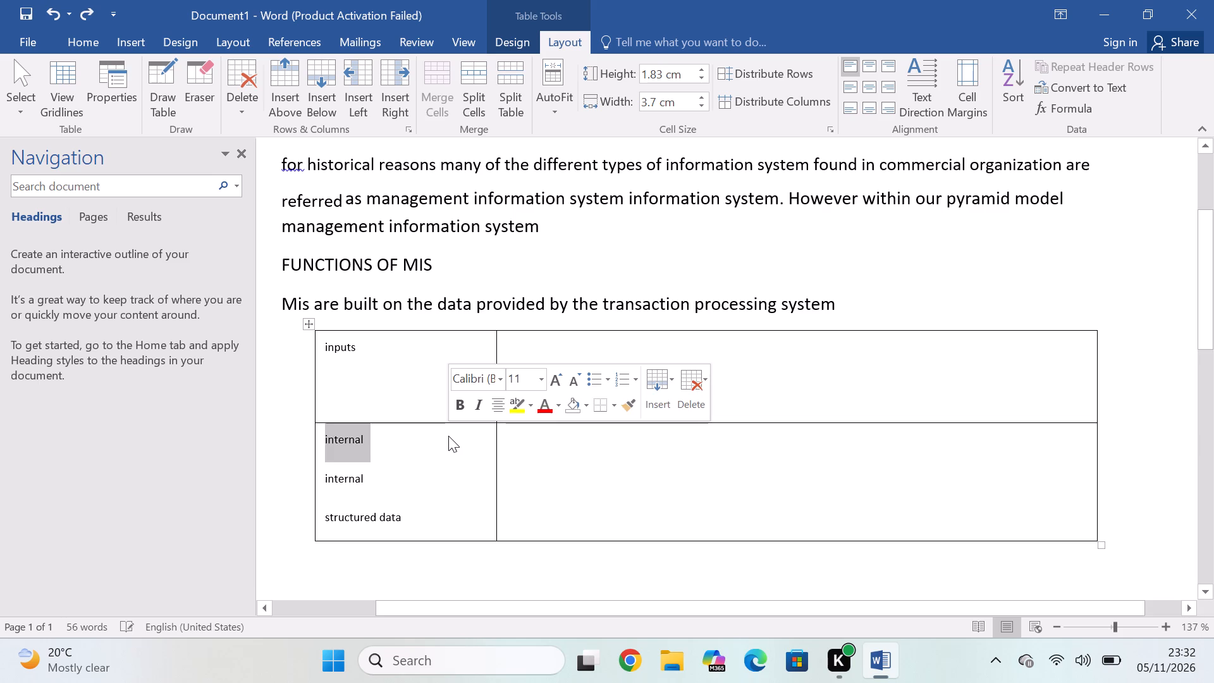
triple_click(460, 431)
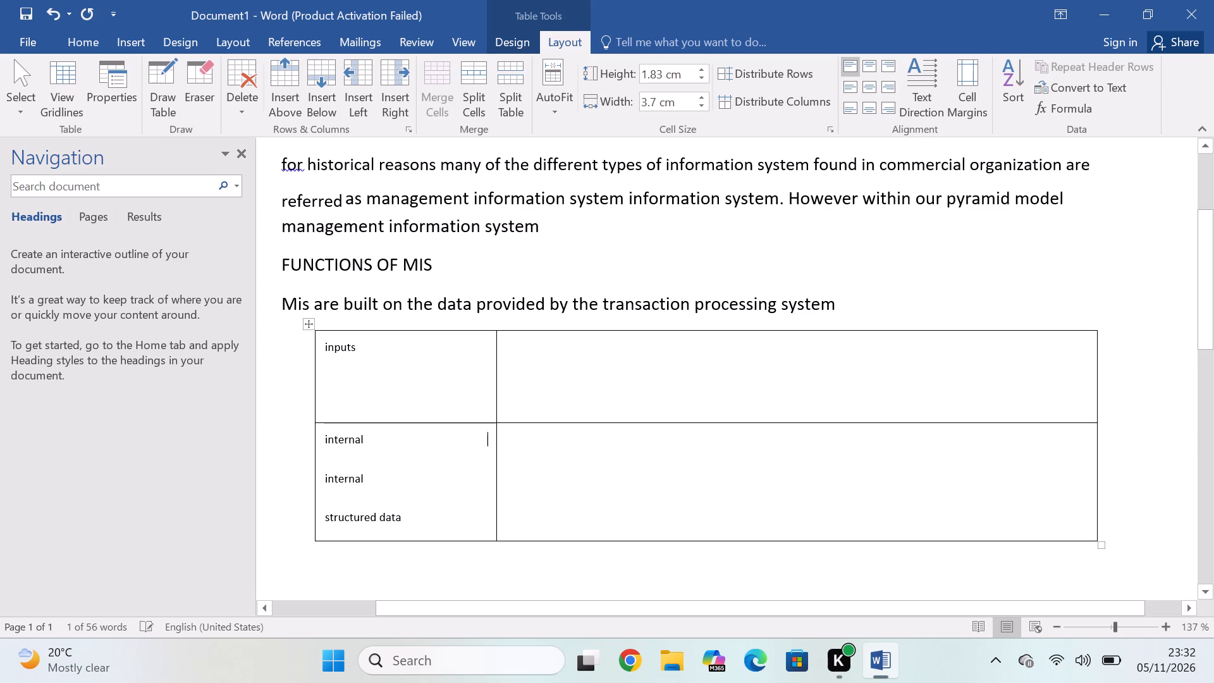
triple_click(465, 446)
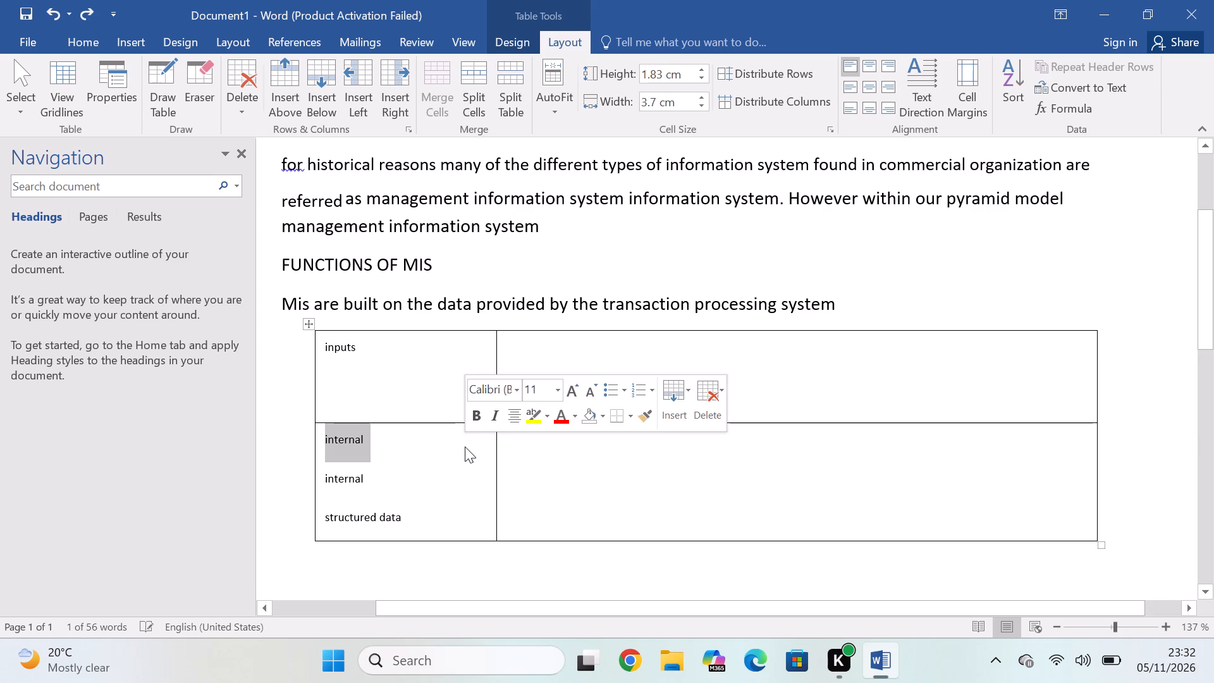
double_click(465, 446)
key("t")
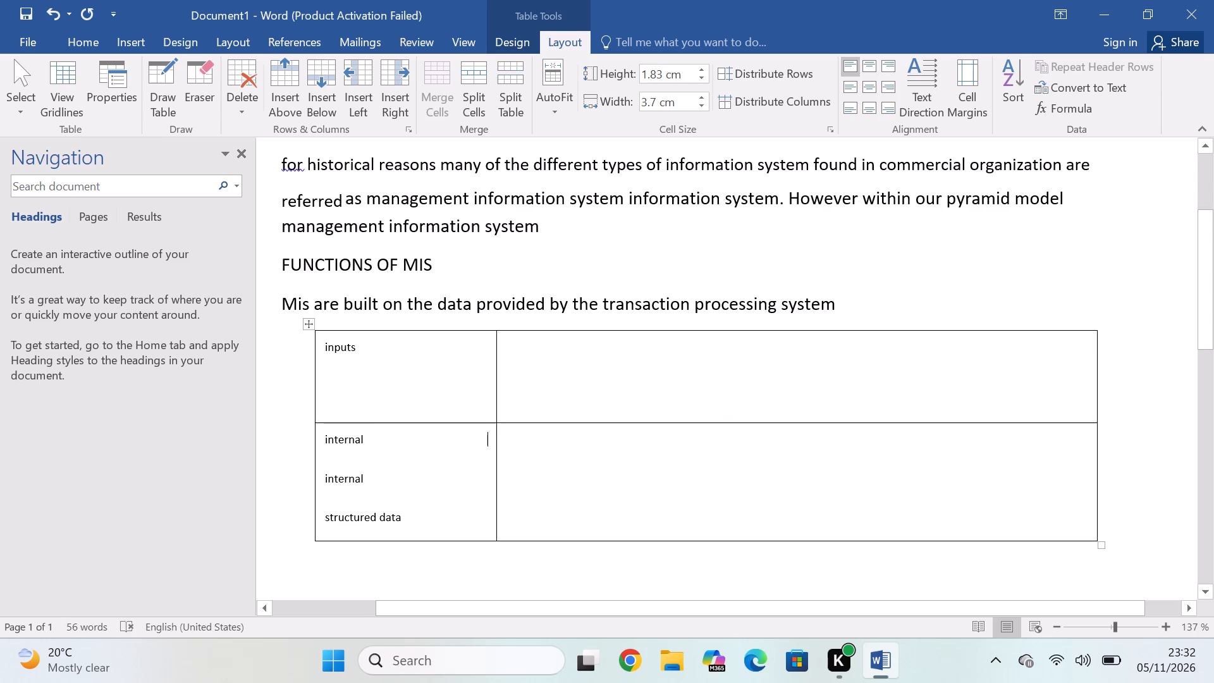
type("ra")
type("nsa")
key("x")
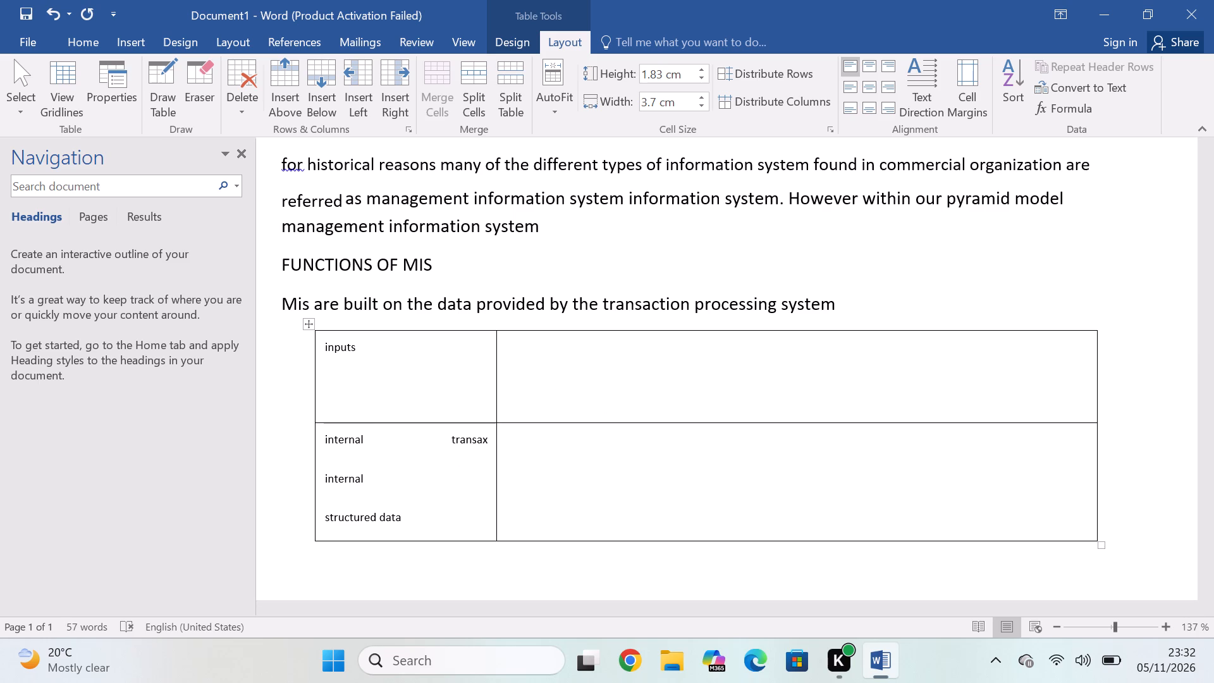
key("BackSpace")
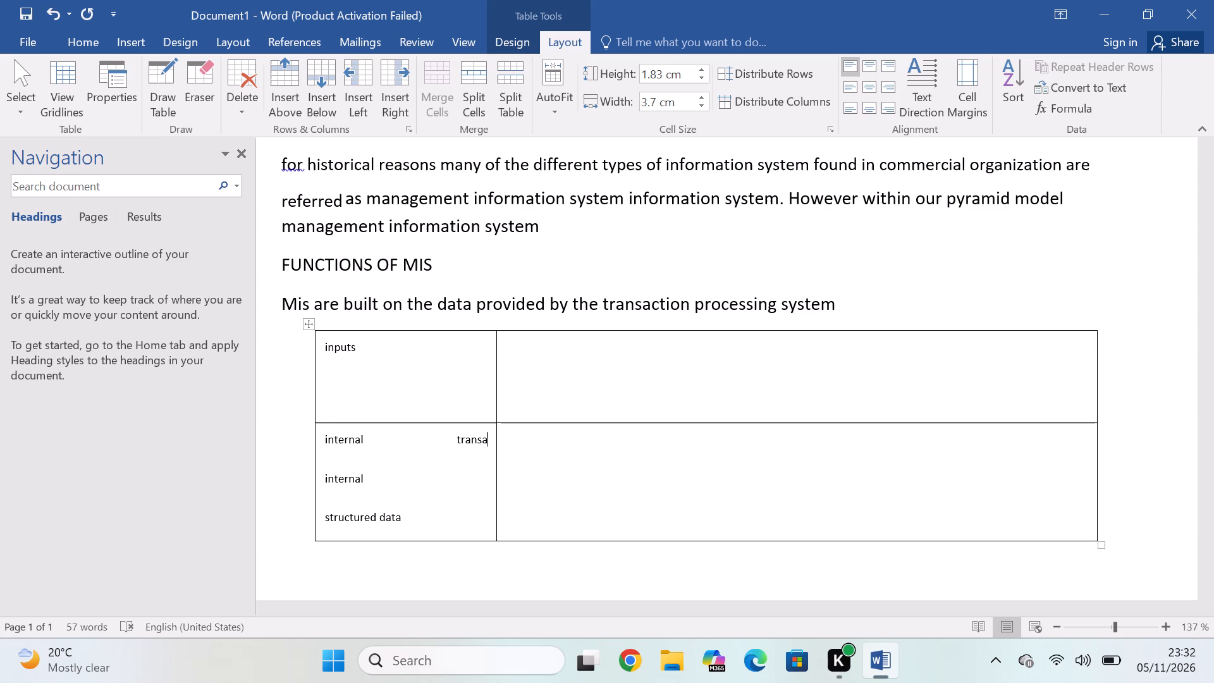
key("c")
type("ion")
key("space")
type("fi")
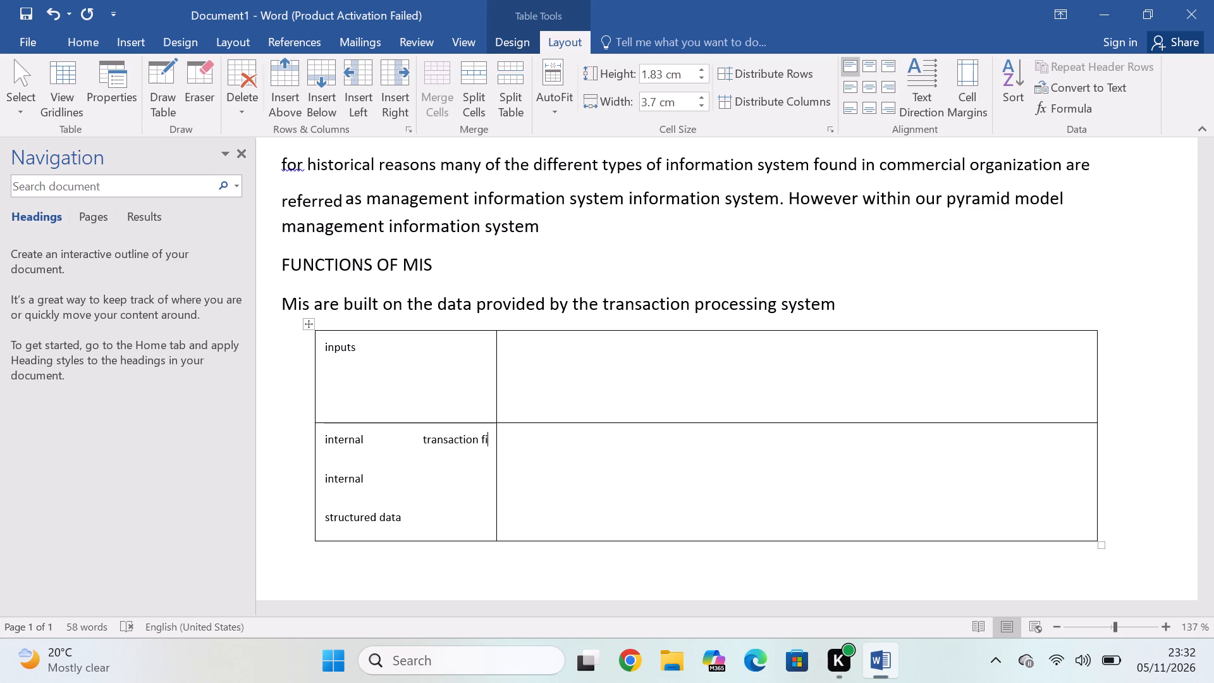
key("BackSpace")
type("il")
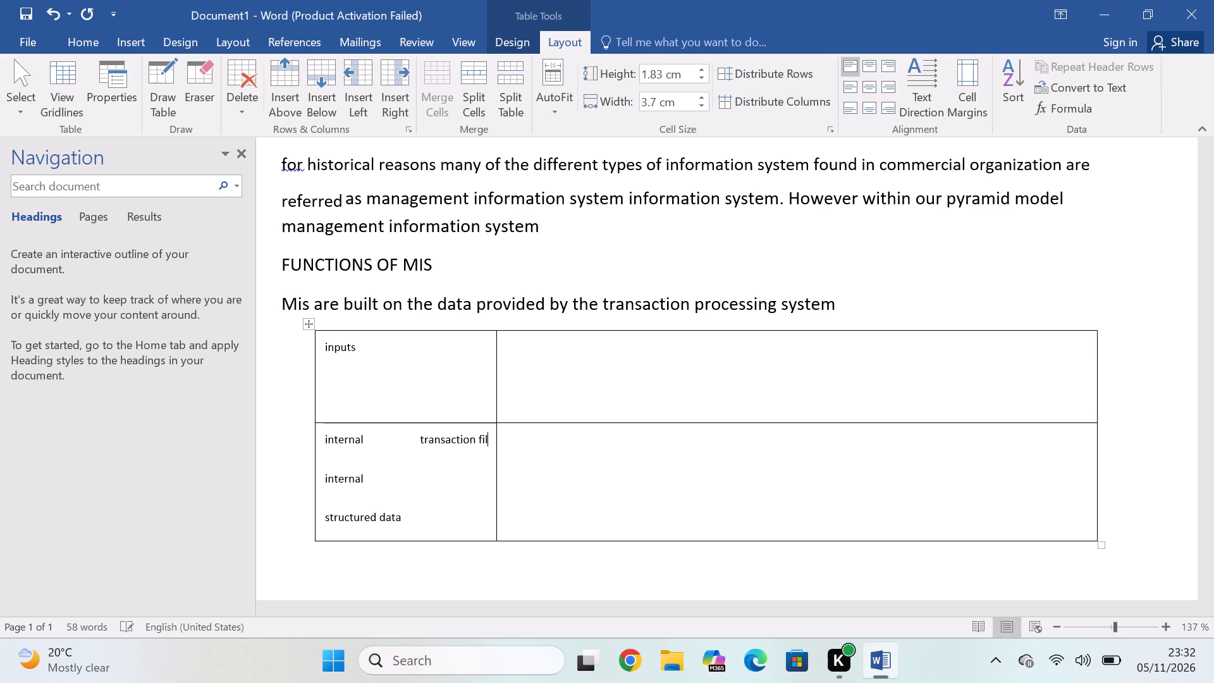
type("ess")
key("BackSpace")
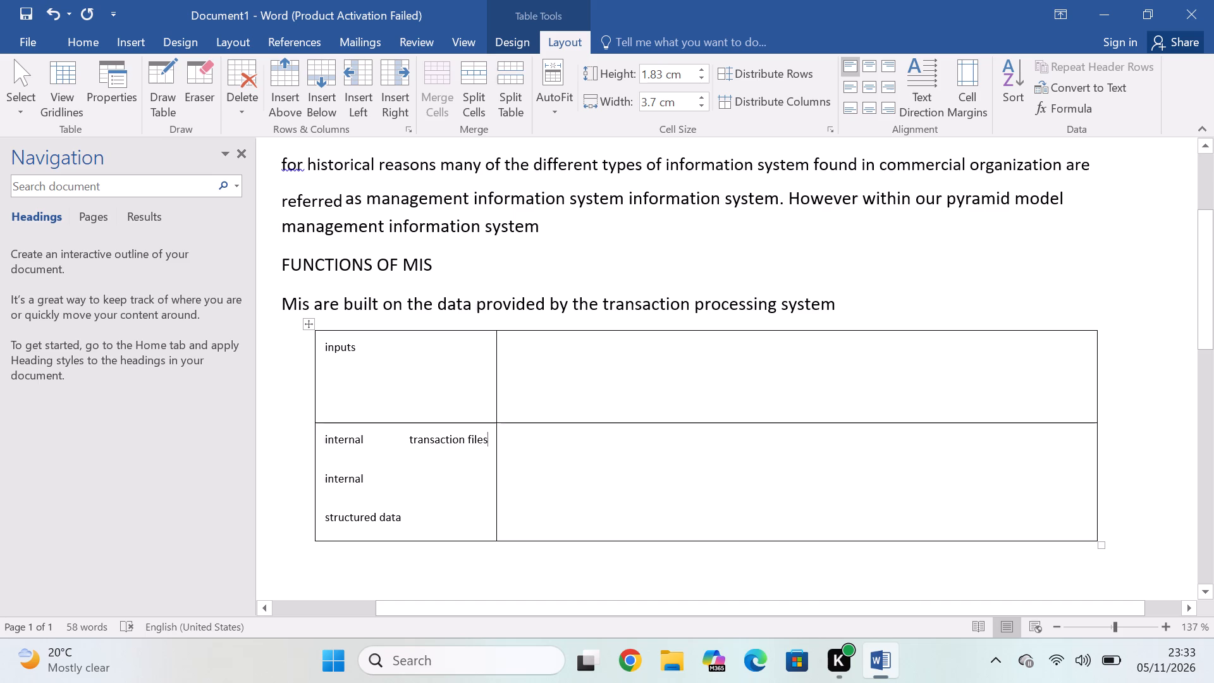
Enter "processing" in the second column's top cell.
left_click(529, 373)
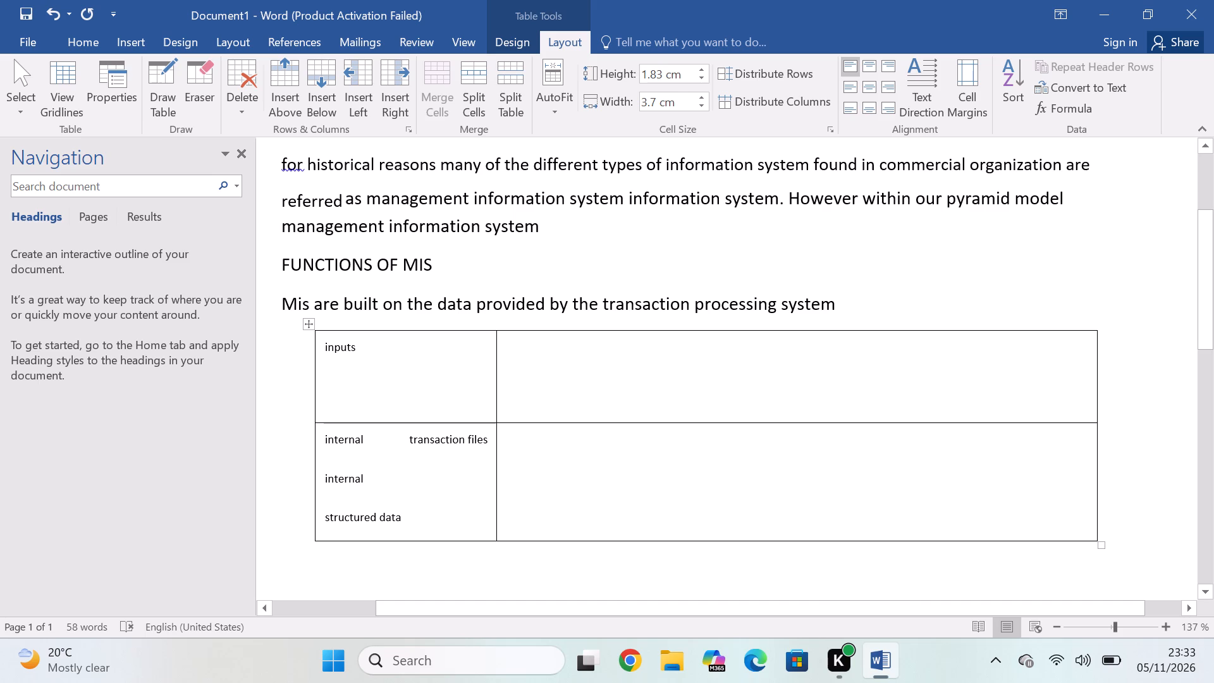
type("process")
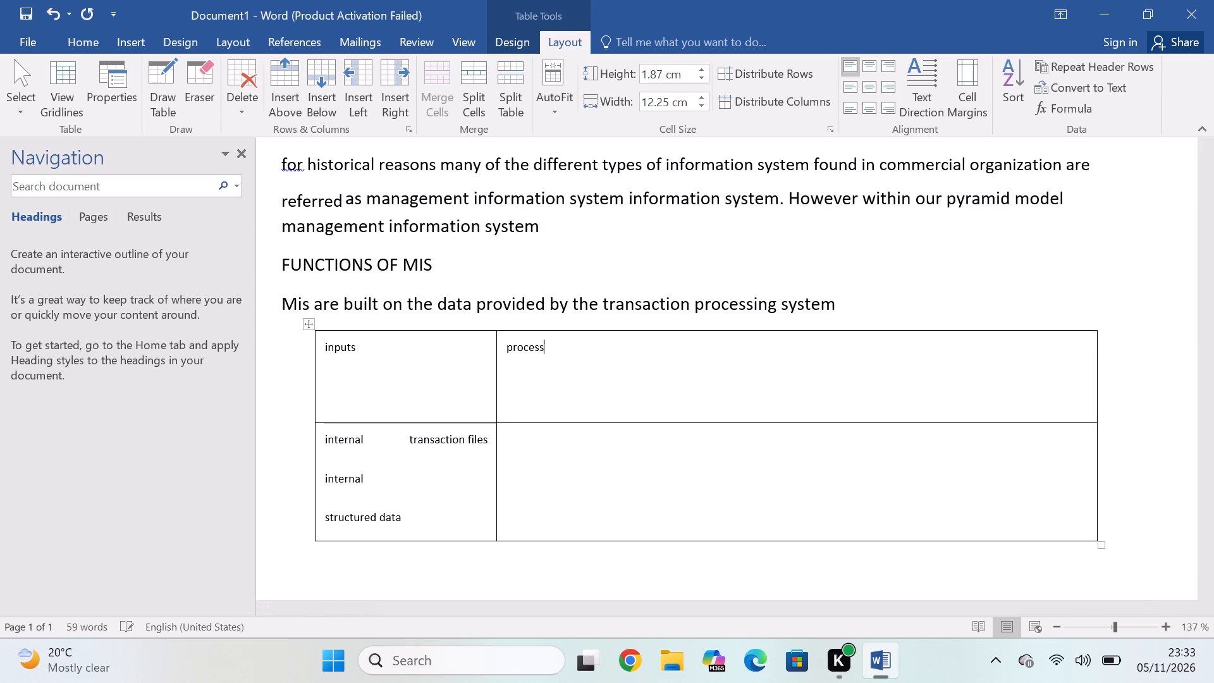
type("ing")
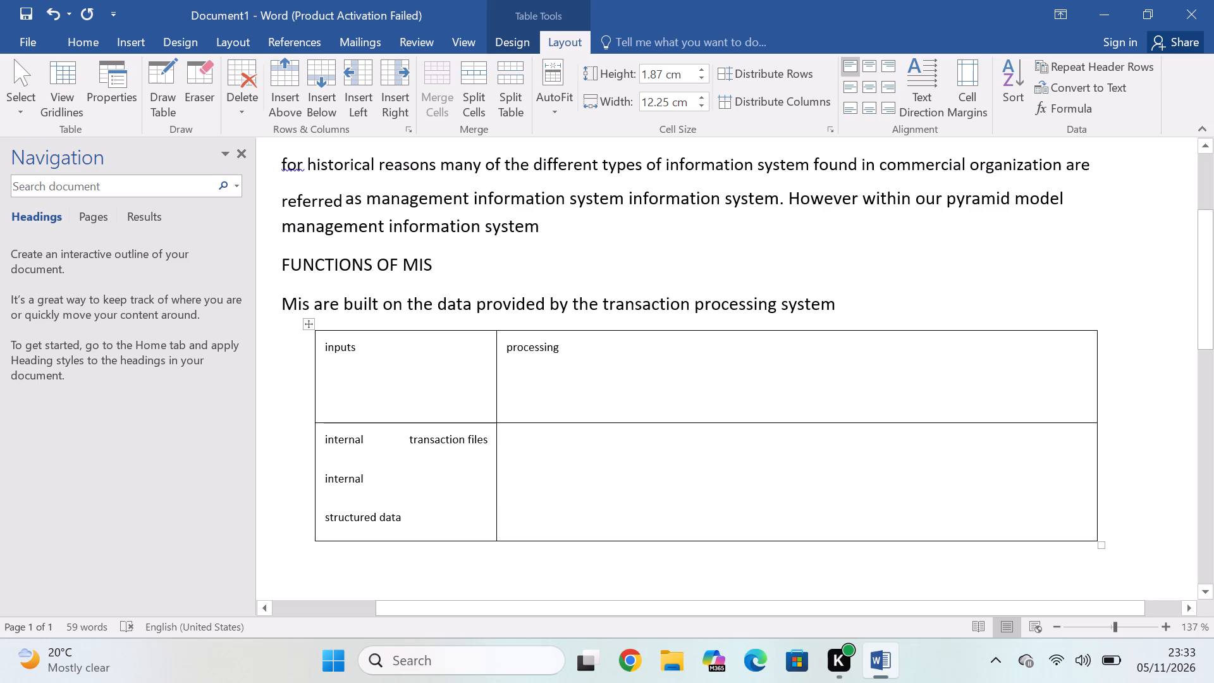
Enter "sorting", "merging" and "summarizing" on three separate lines in the second column's lower cell.
left_click(514, 448)
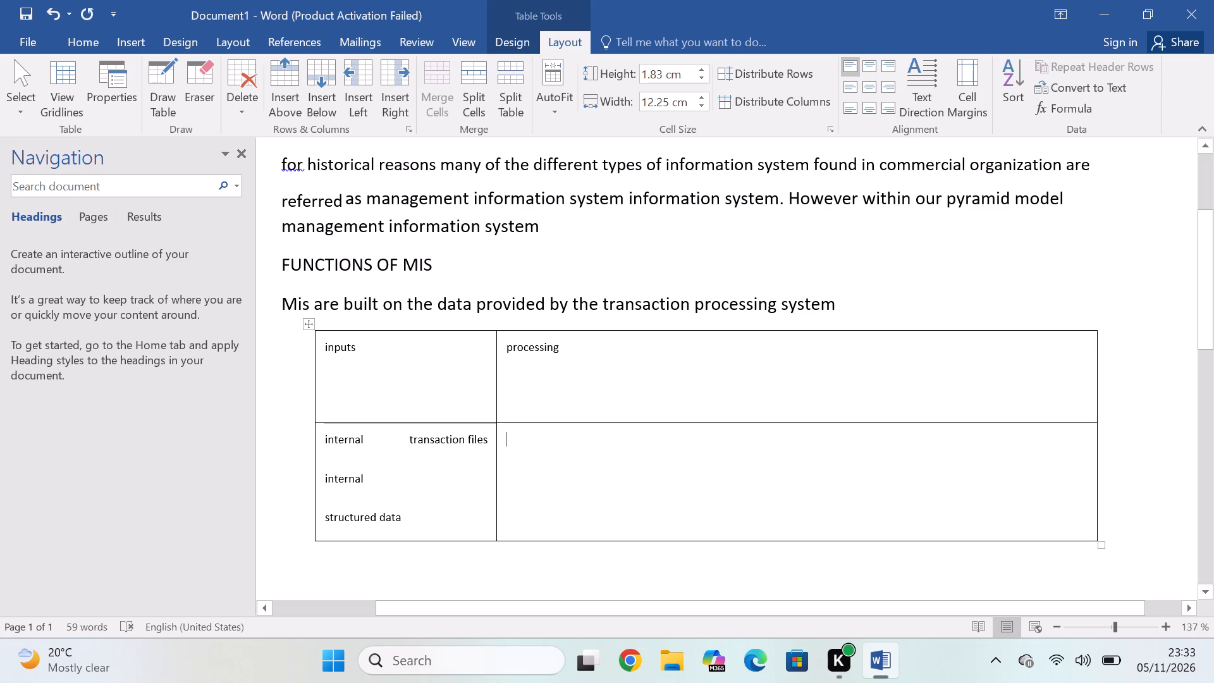
key("s")
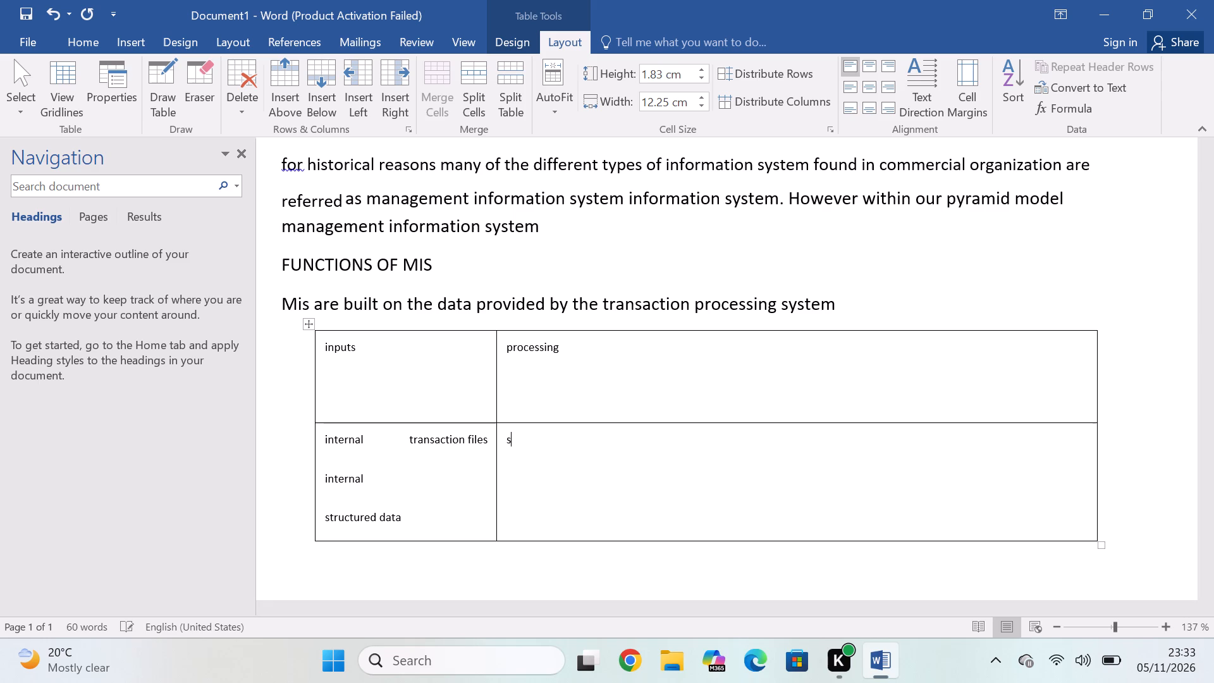
type("orting")
key("space")
key("Return")
type("merging")
key("Return")
type("sun")
key("BackSpace")
type("mmari")
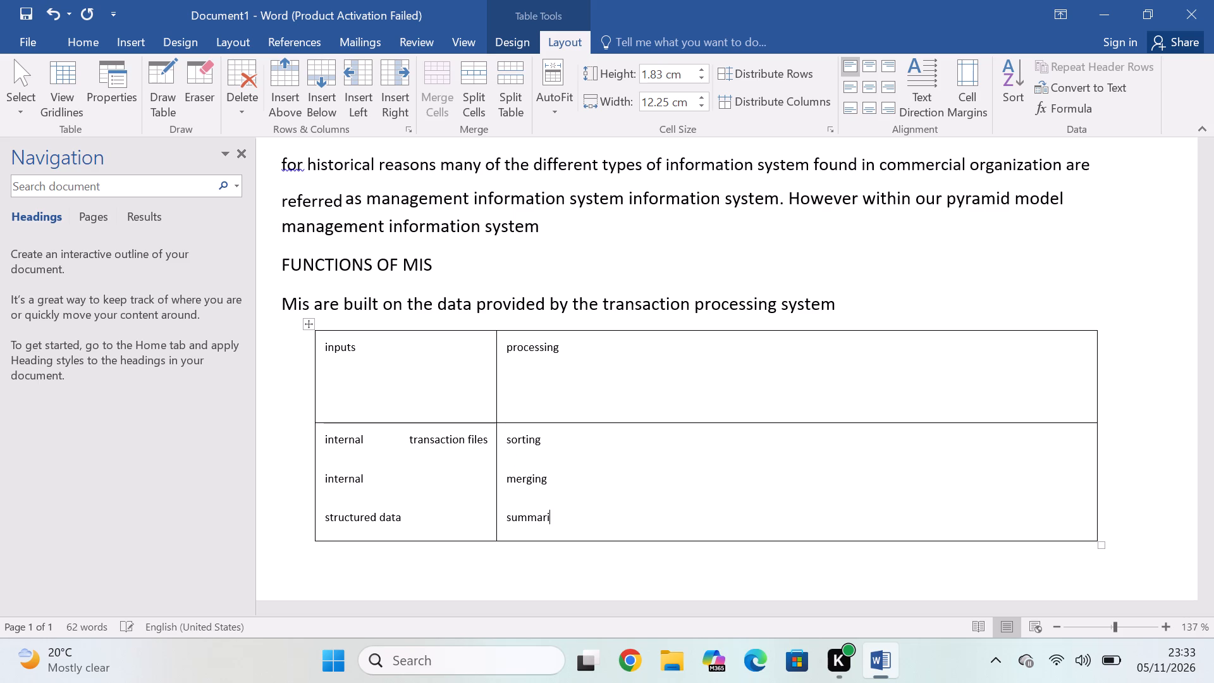
type("zing")
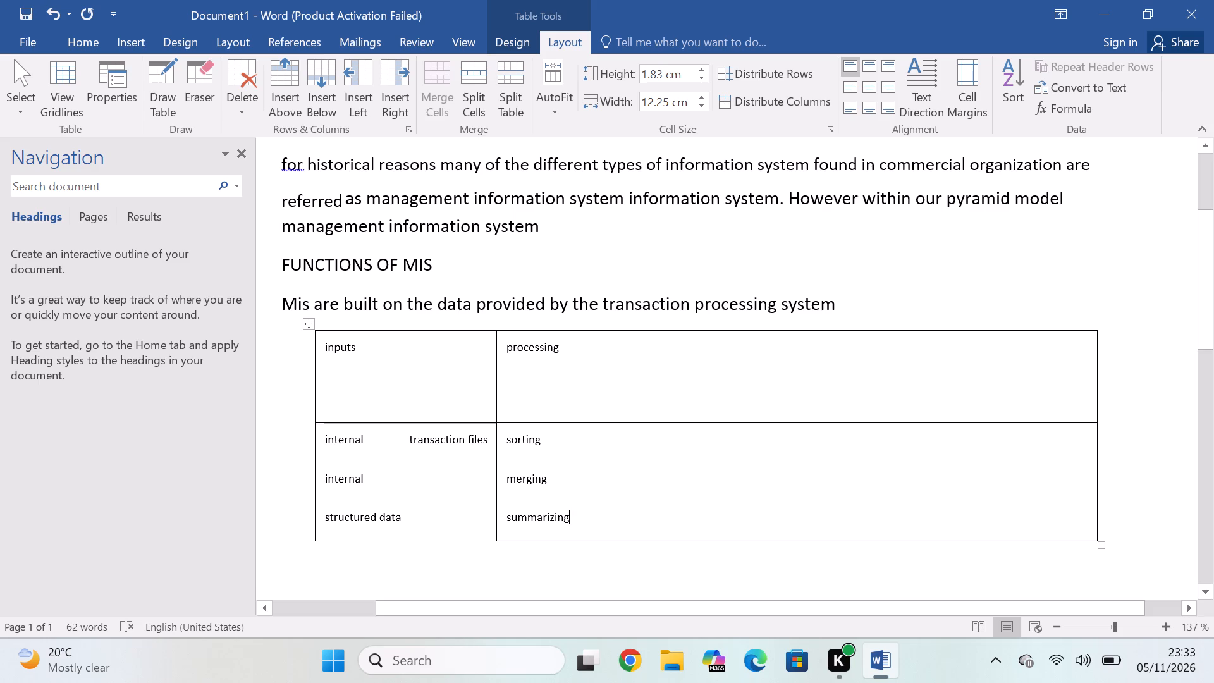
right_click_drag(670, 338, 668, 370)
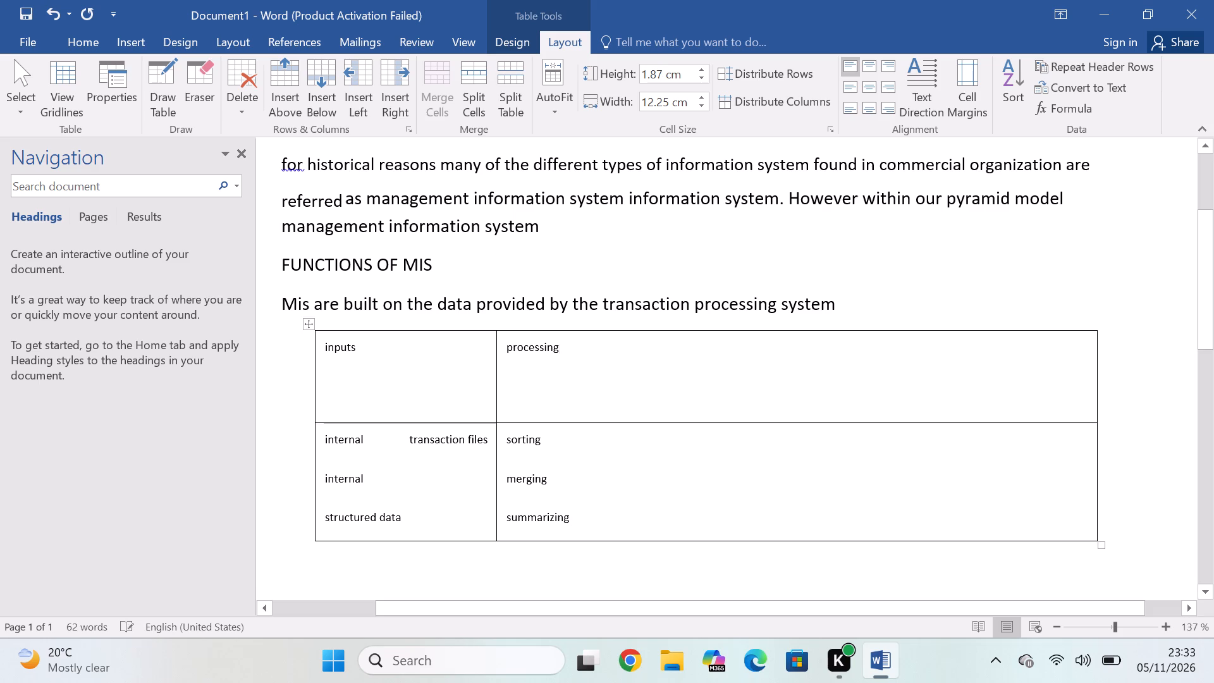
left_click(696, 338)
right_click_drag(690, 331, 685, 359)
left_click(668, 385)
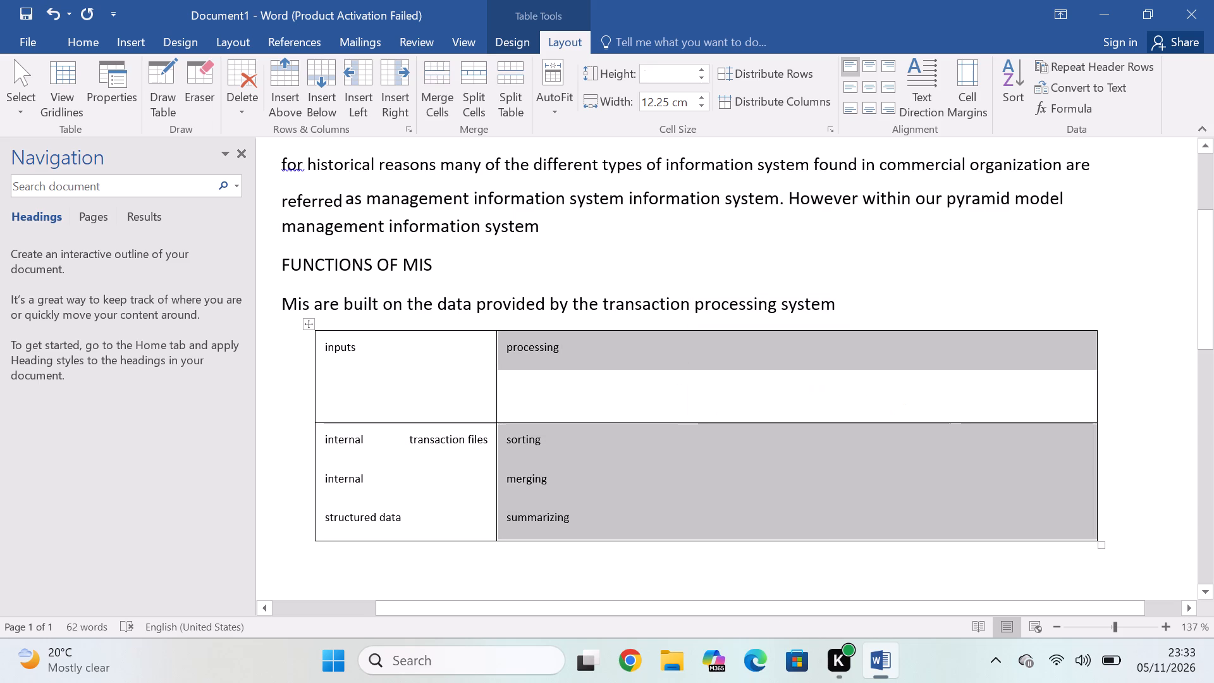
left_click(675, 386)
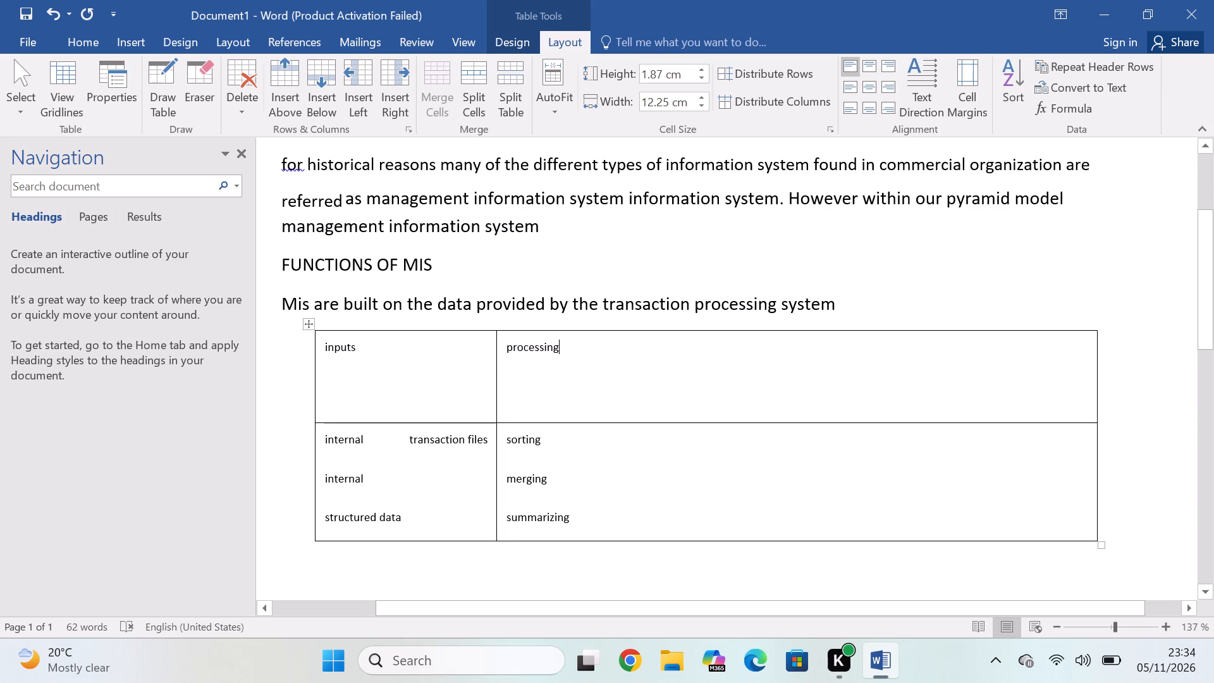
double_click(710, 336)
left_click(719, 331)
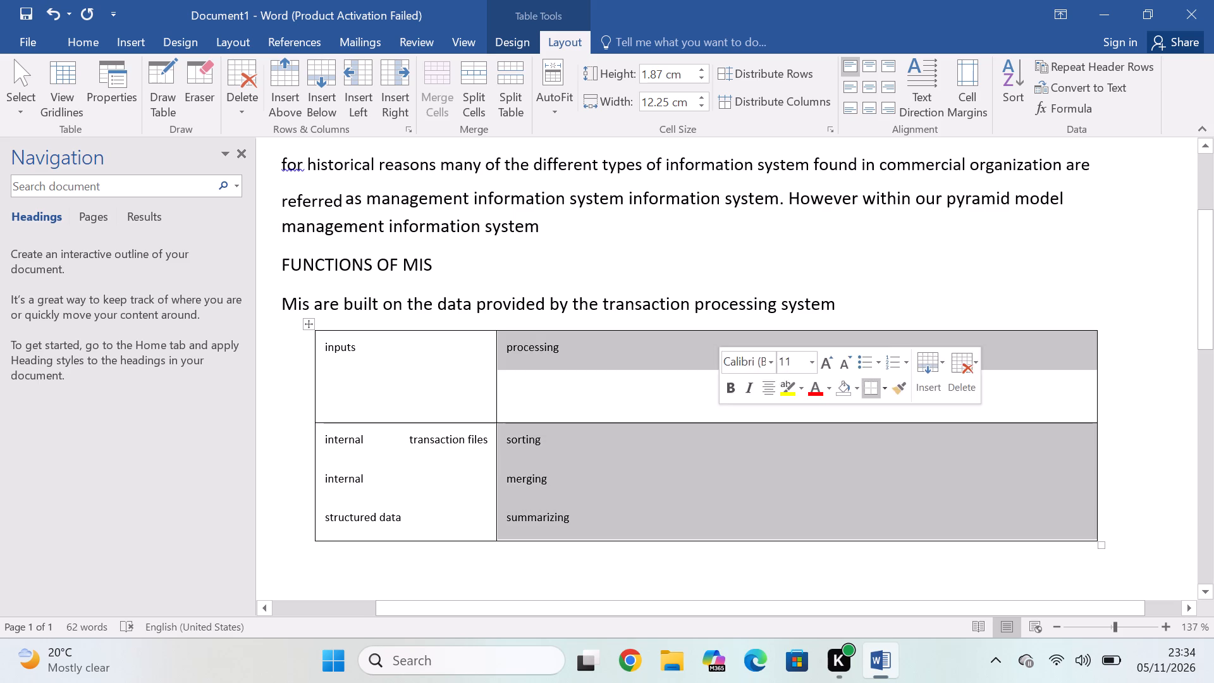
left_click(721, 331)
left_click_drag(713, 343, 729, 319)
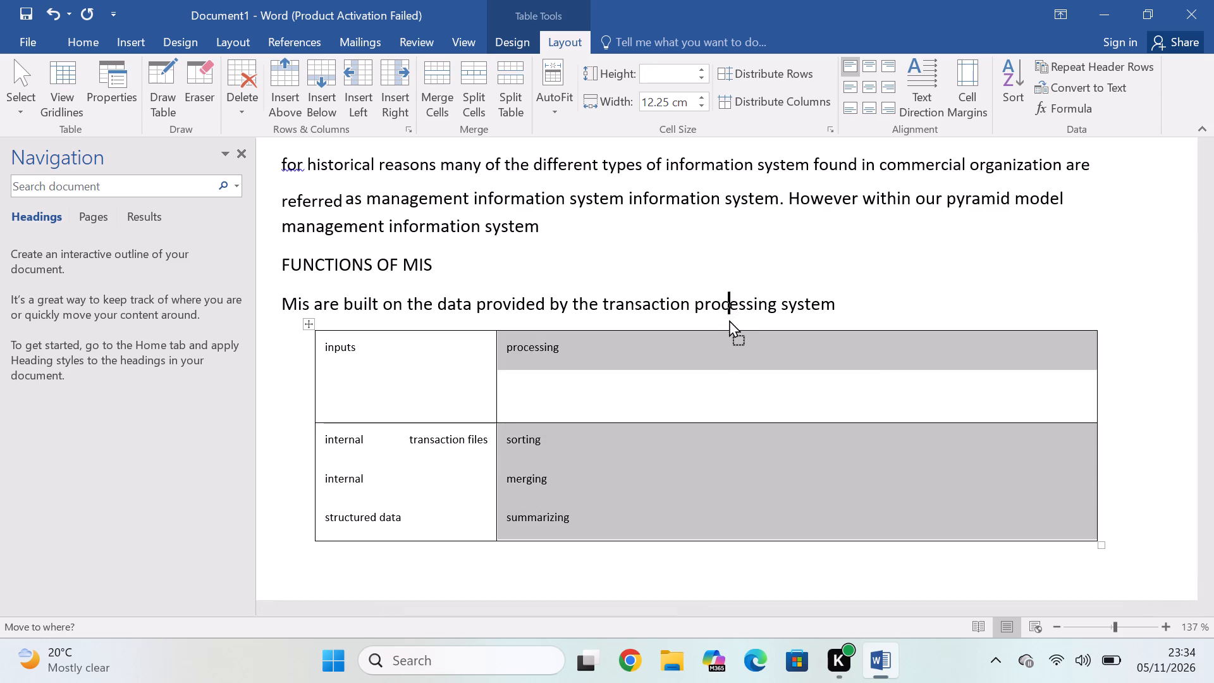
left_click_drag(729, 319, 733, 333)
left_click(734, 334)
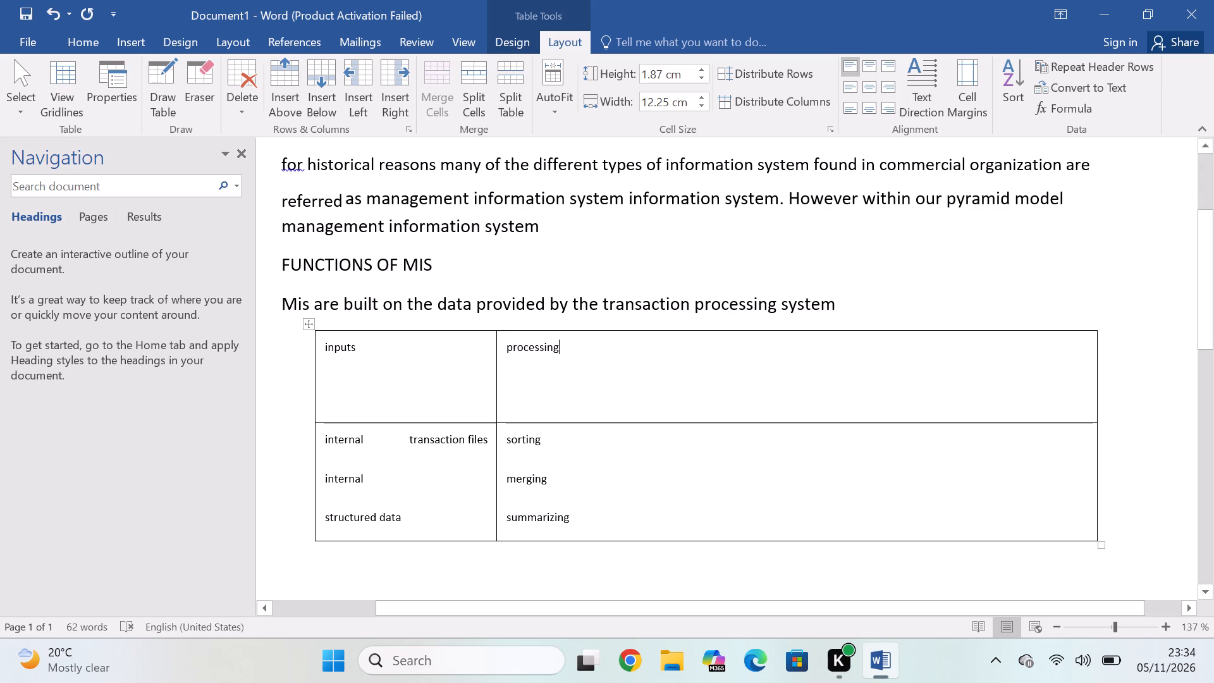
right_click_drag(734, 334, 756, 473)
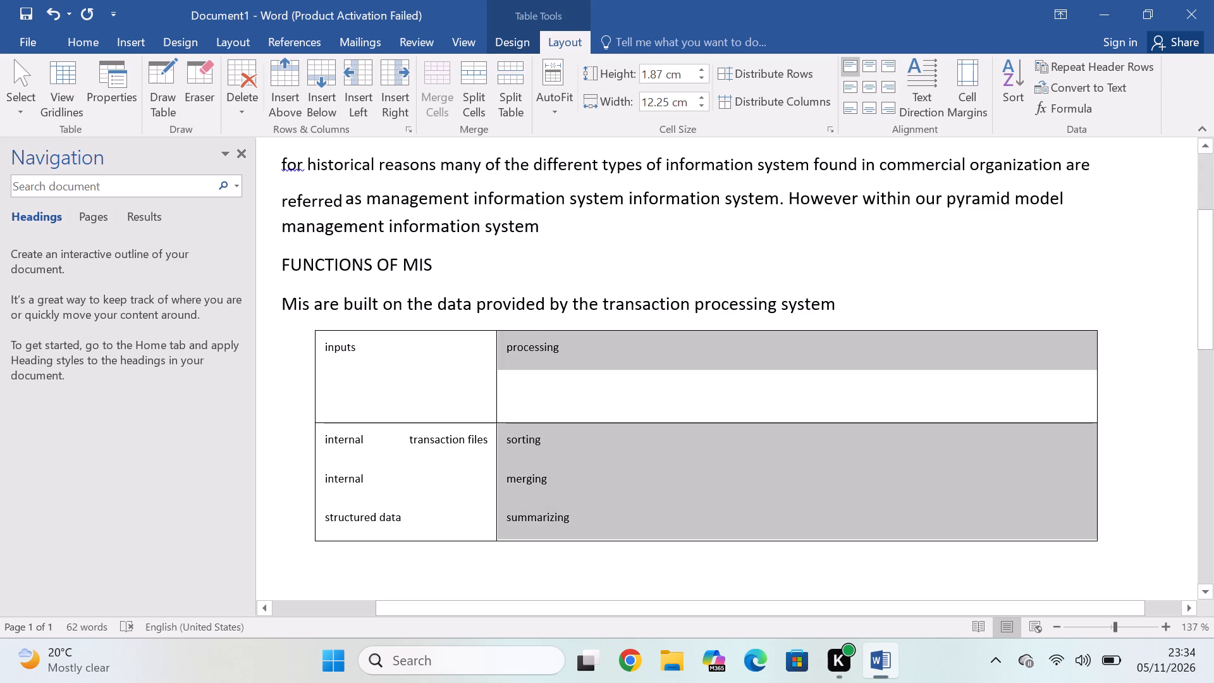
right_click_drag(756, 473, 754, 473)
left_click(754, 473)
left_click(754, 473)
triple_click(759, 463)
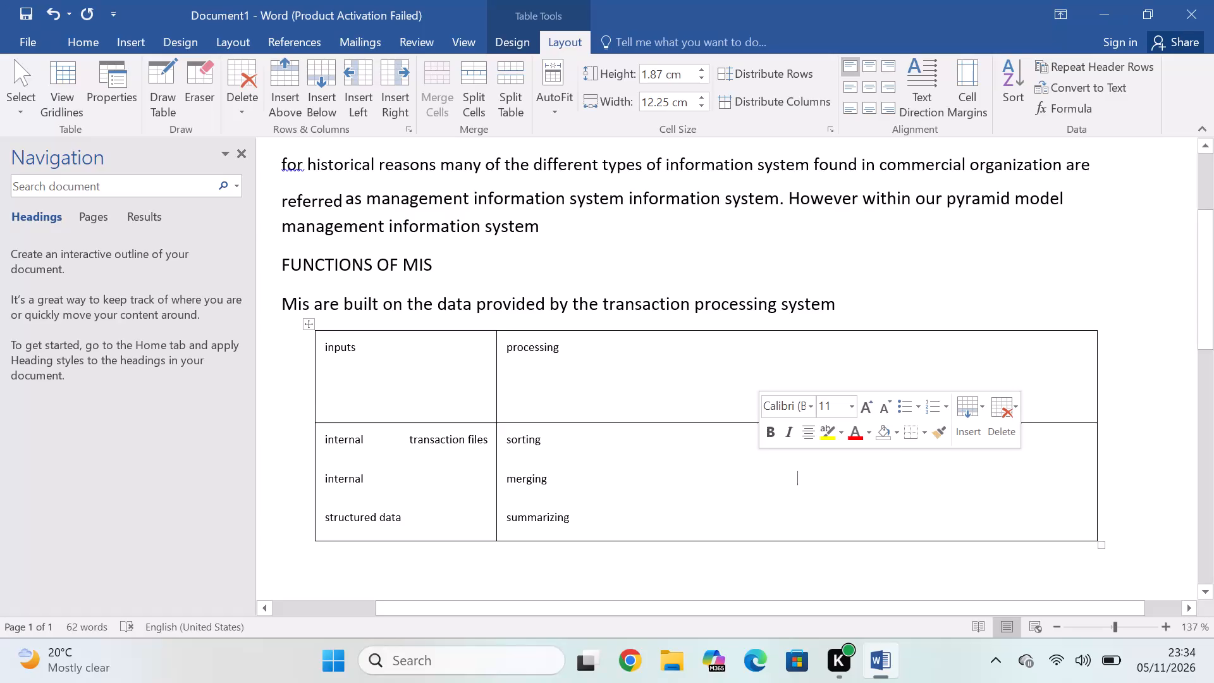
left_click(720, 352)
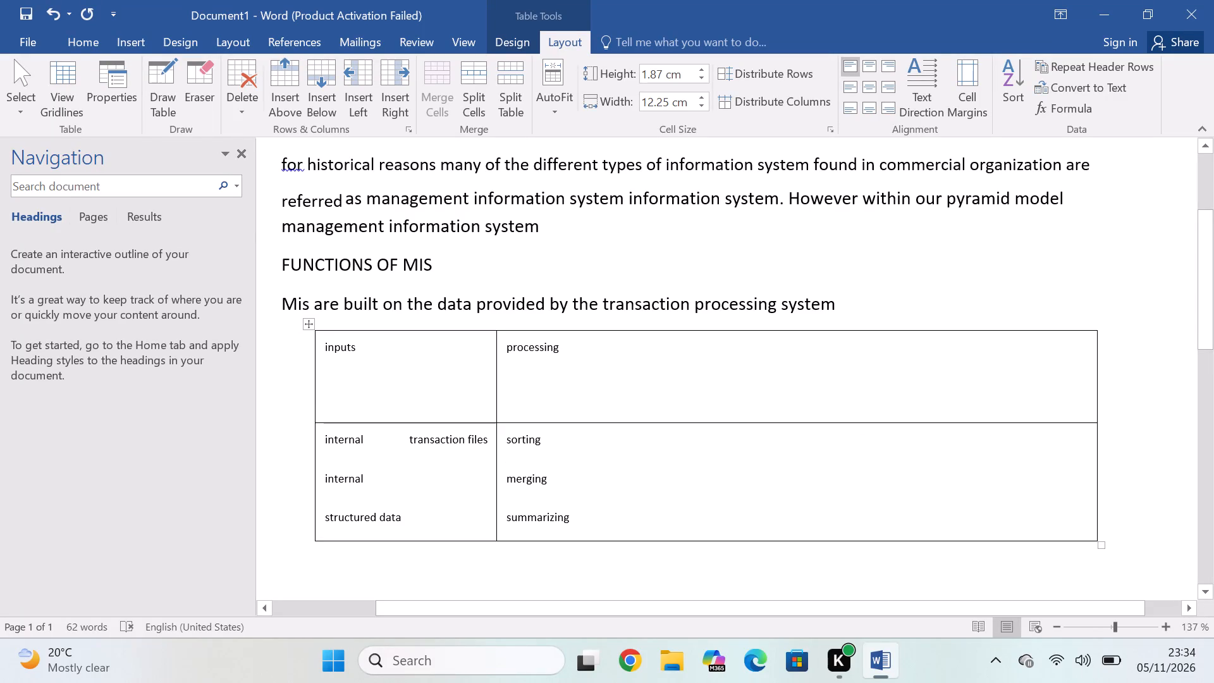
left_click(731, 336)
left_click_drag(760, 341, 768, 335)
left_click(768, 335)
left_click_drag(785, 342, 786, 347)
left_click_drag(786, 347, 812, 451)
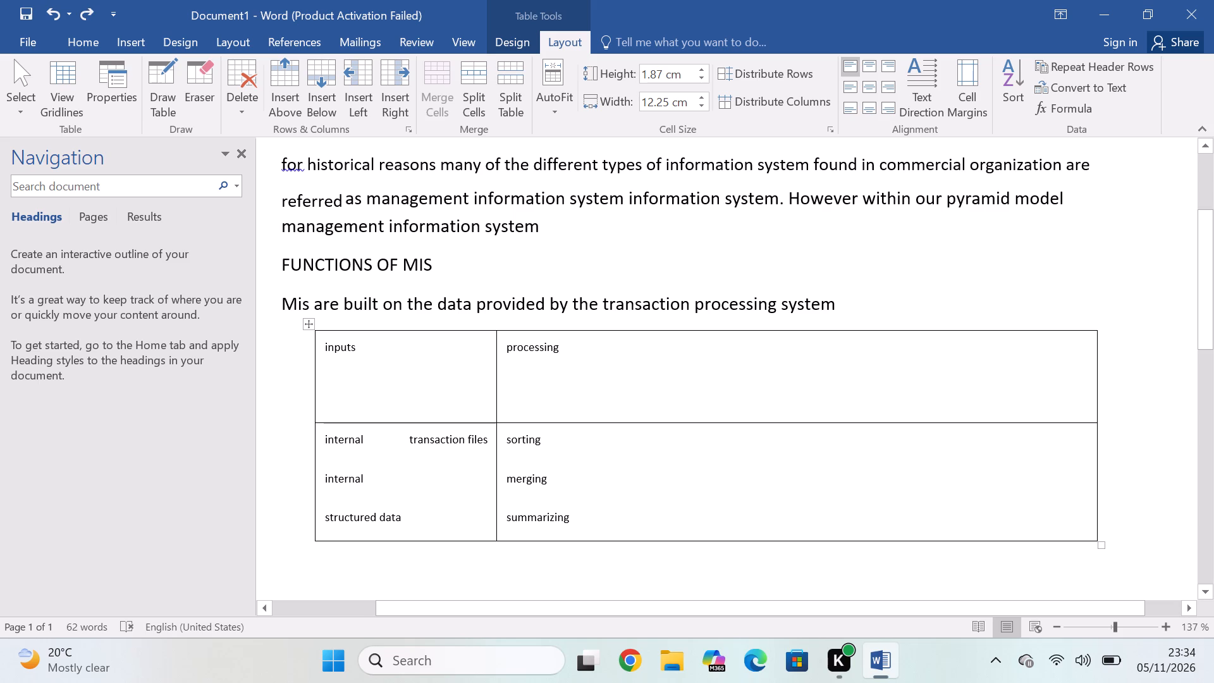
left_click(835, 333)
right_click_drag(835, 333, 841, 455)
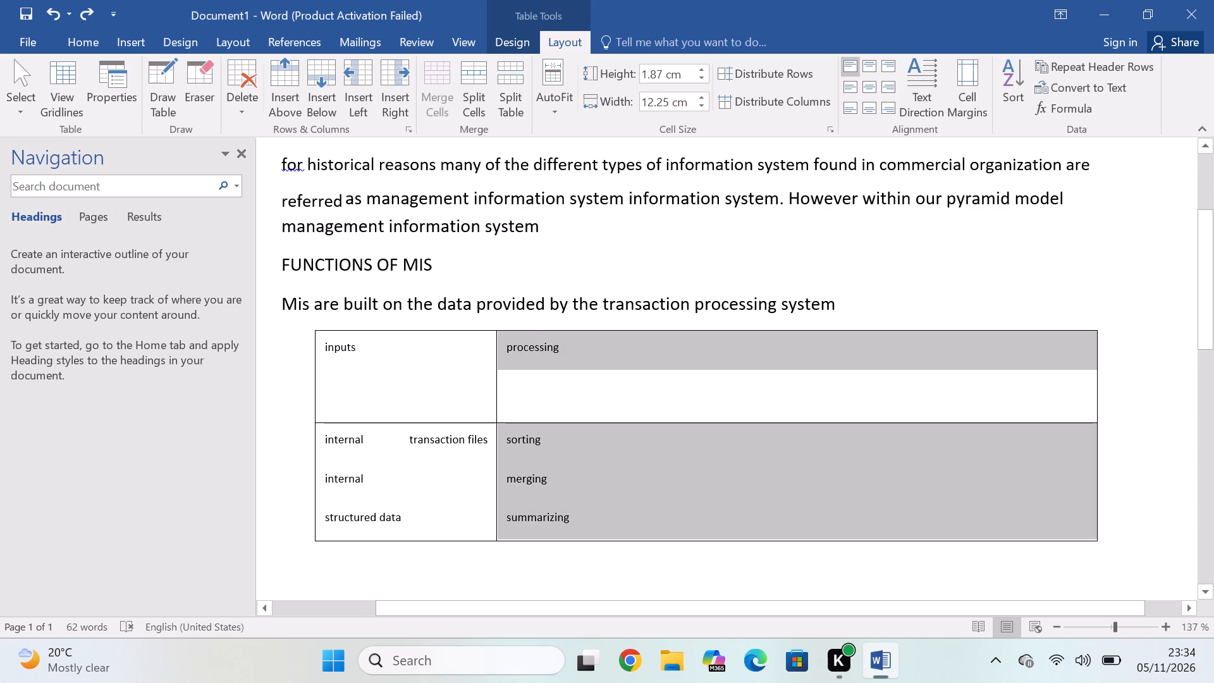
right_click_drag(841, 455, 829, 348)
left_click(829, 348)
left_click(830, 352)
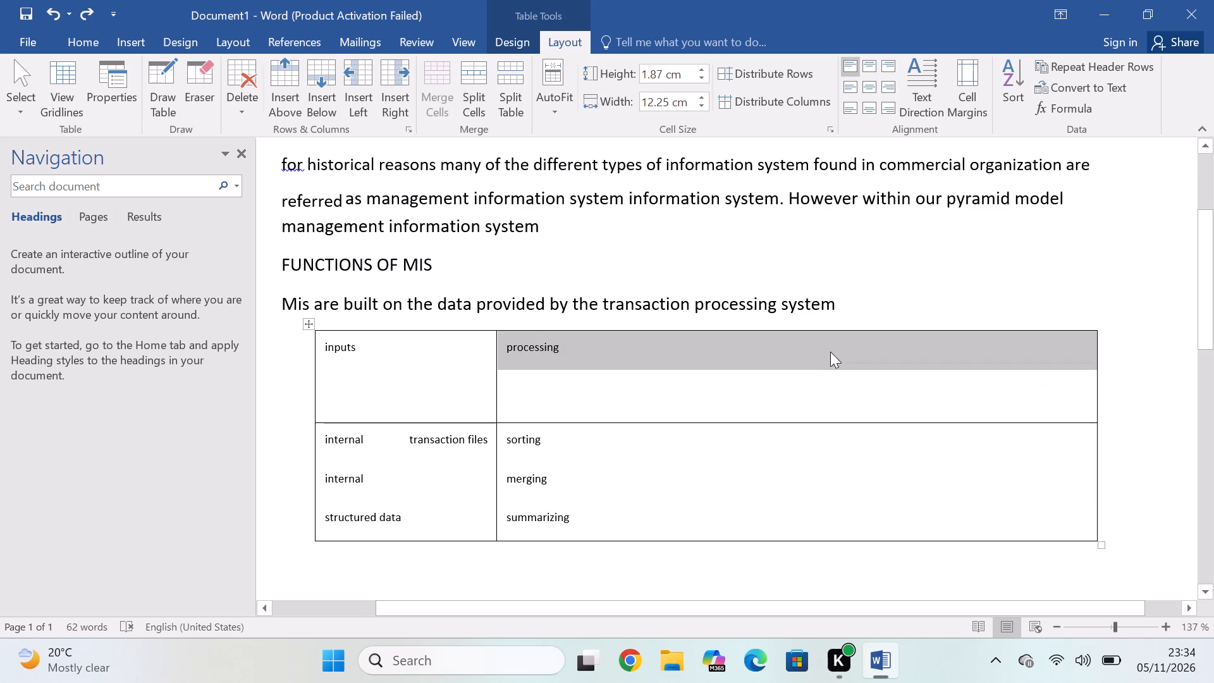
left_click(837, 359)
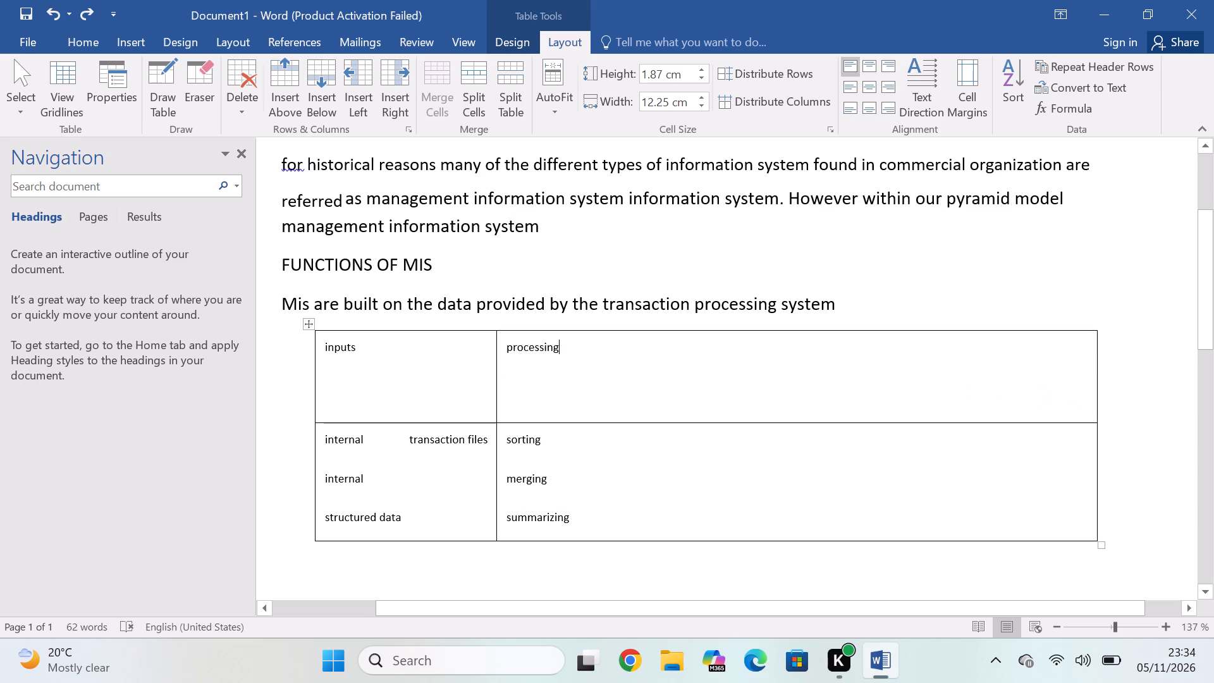
Add "outputs" on the same line as "processing" in the second column's top cell, spaced well to its right.
key("o")
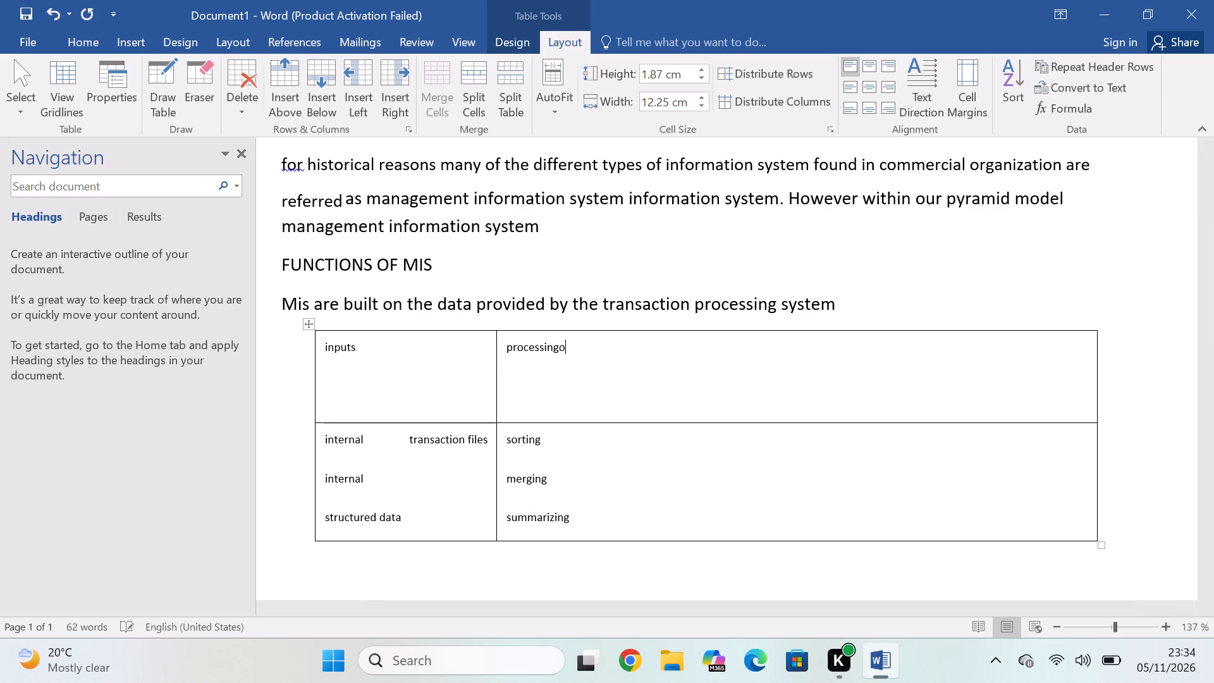
key("BackSpace")
double_click(866, 344)
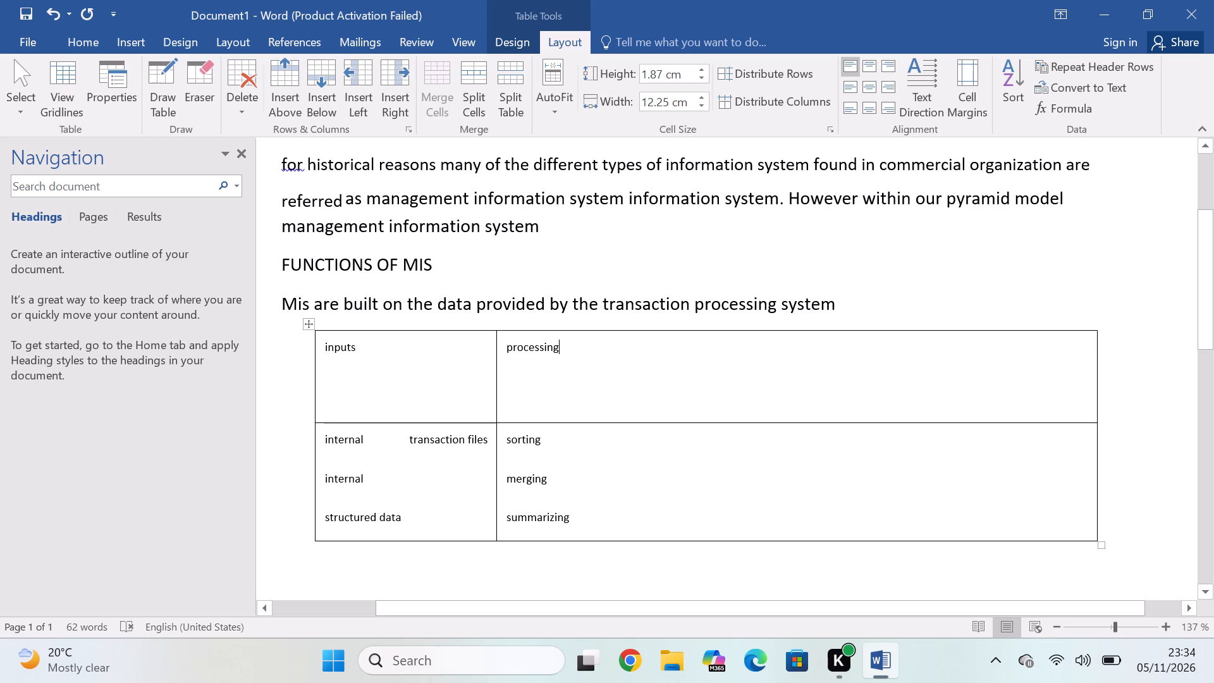
left_click(866, 347)
left_click(869, 348)
double_click(874, 349)
left_click_drag(876, 352, 881, 353)
left_click(881, 353)
double_click(883, 362)
triple_click(885, 343)
triple_click(888, 346)
type("output")
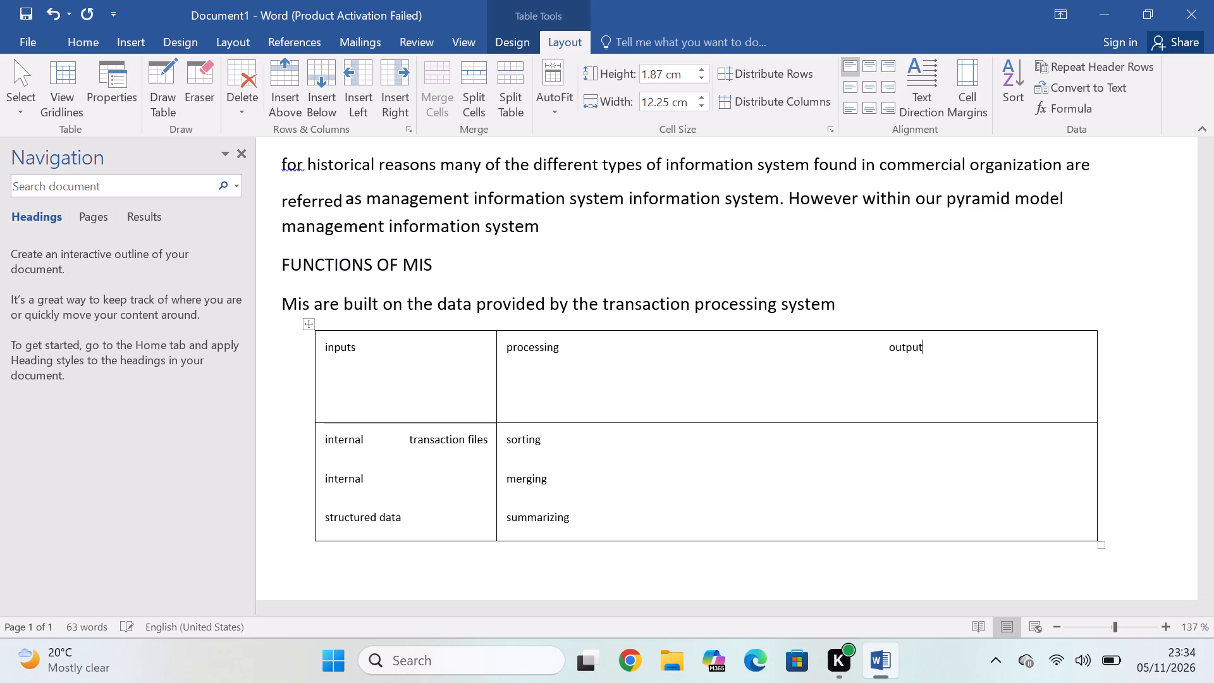
key("s")
Add "summary" on the same line as "sorting" in the second column's lower cell, spaced well to its right beneath "outputs".
double_click(882, 452)
double_click(885, 452)
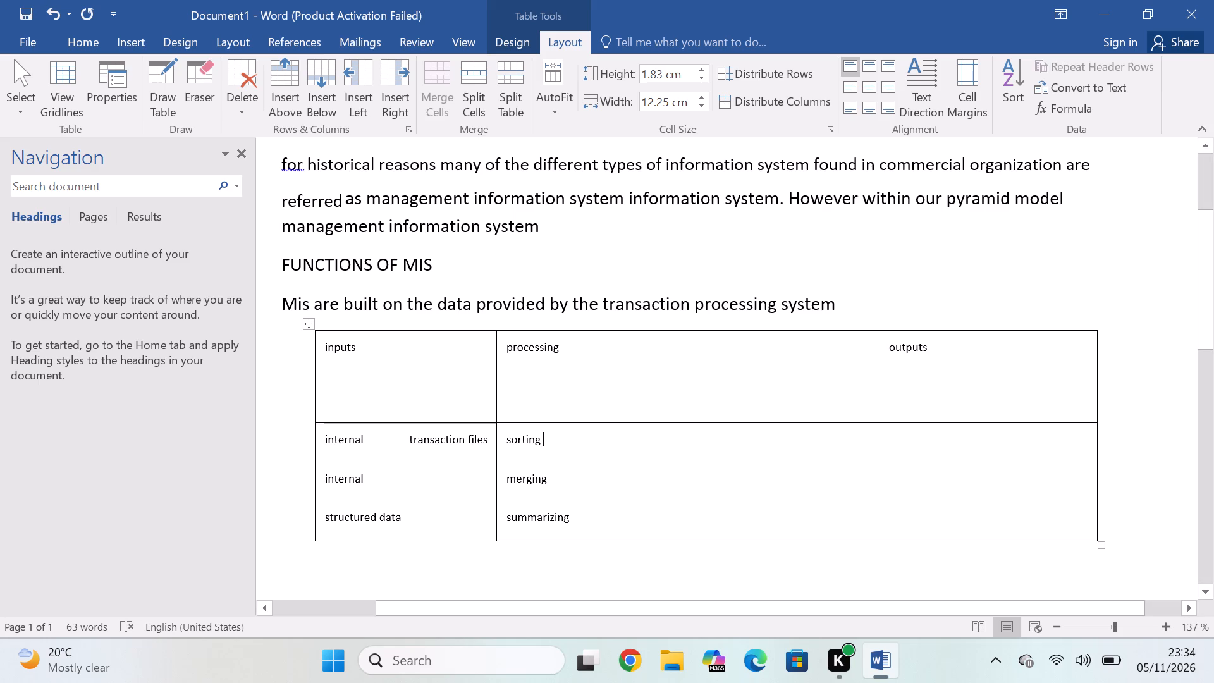
double_click(909, 441)
type("summ")
type("ary")
key("Return")
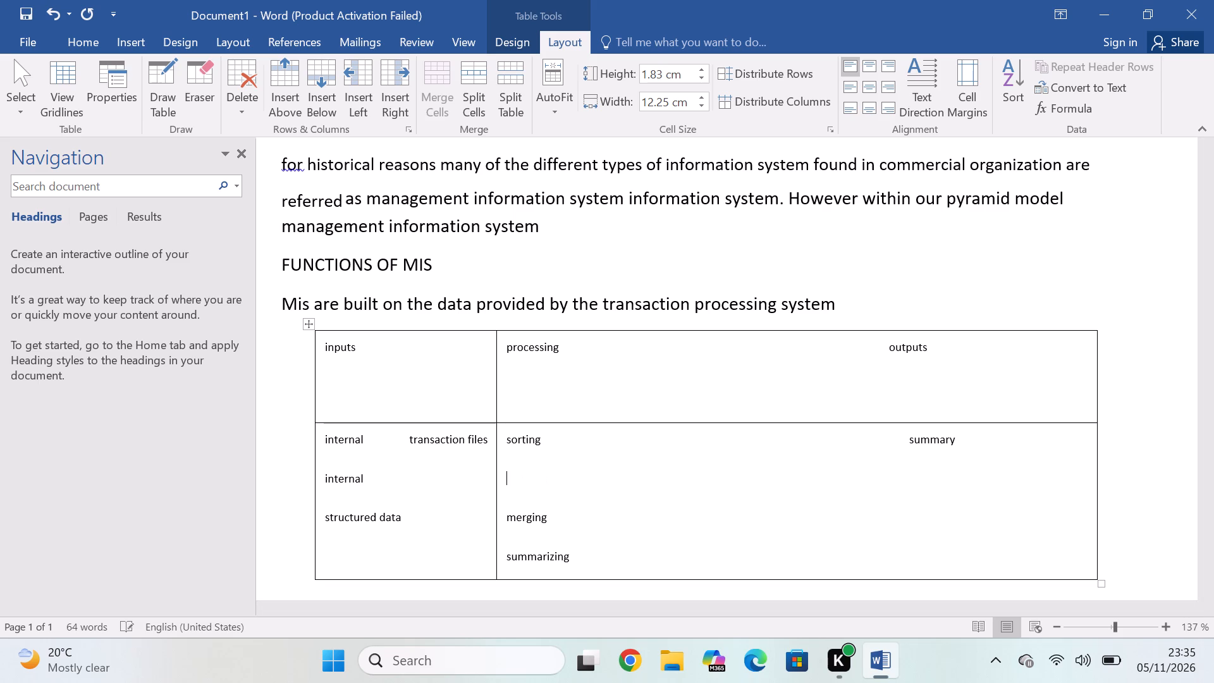
key("BackSpace")
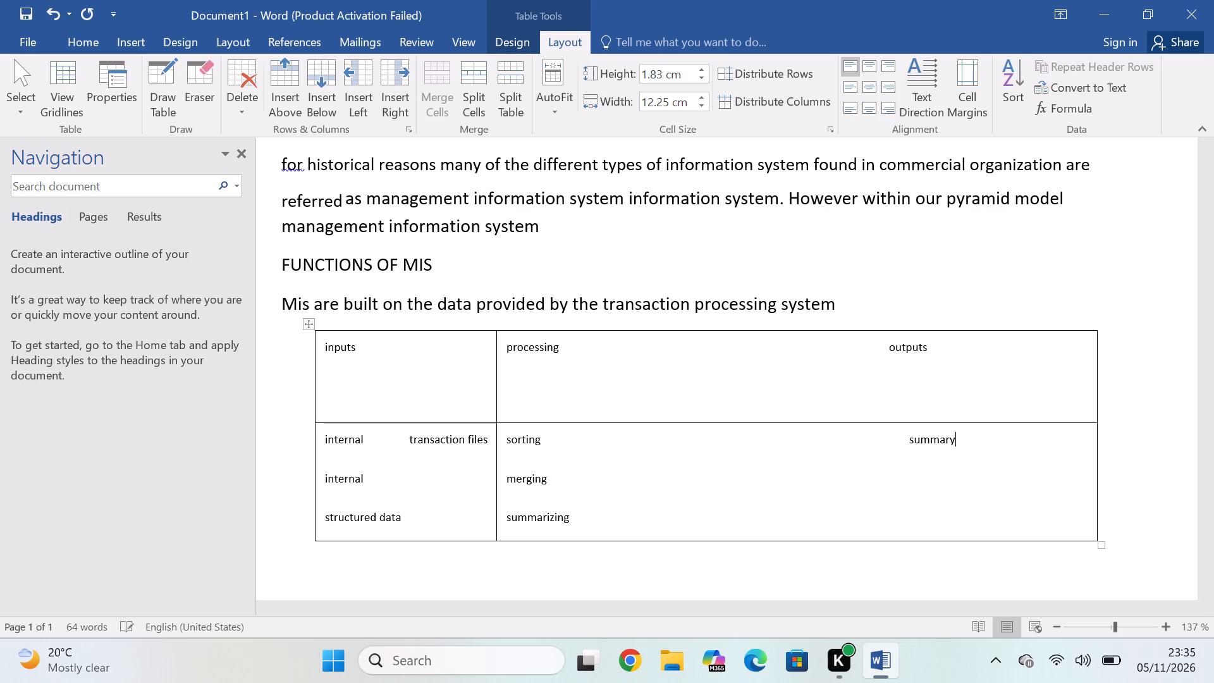
Overwrite "merging" in the second column's lower cell with "actti", and delete that text together with its line.
triple_click(911, 460)
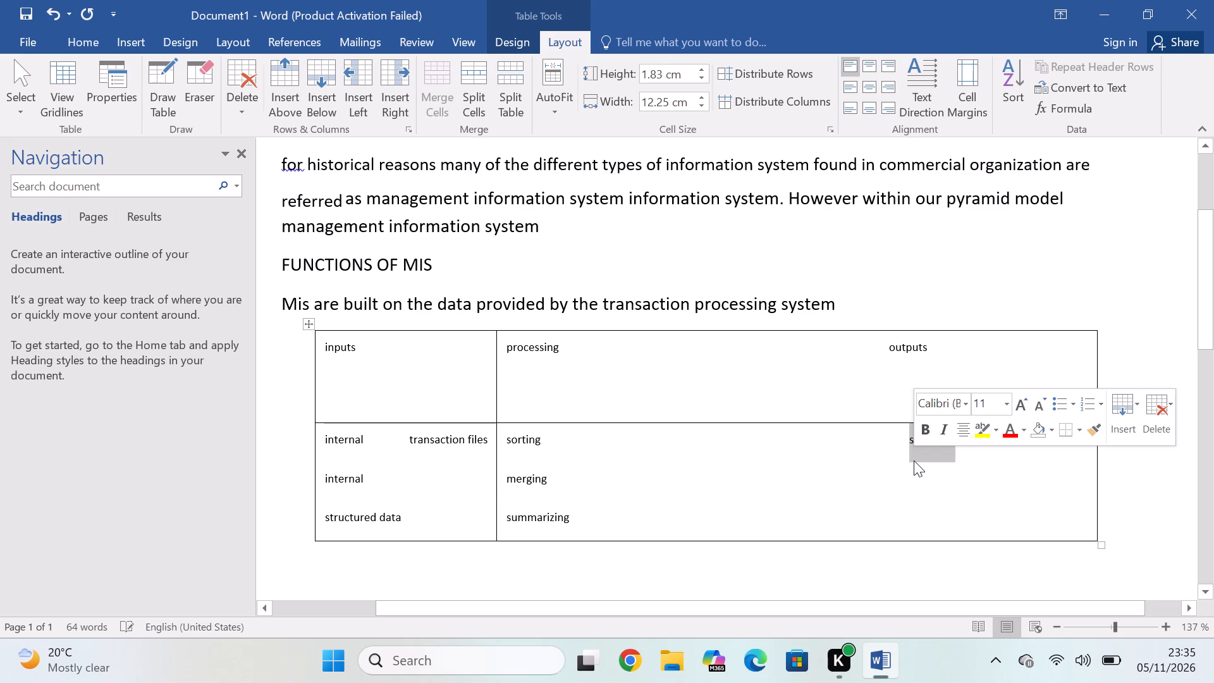
left_click(942, 479)
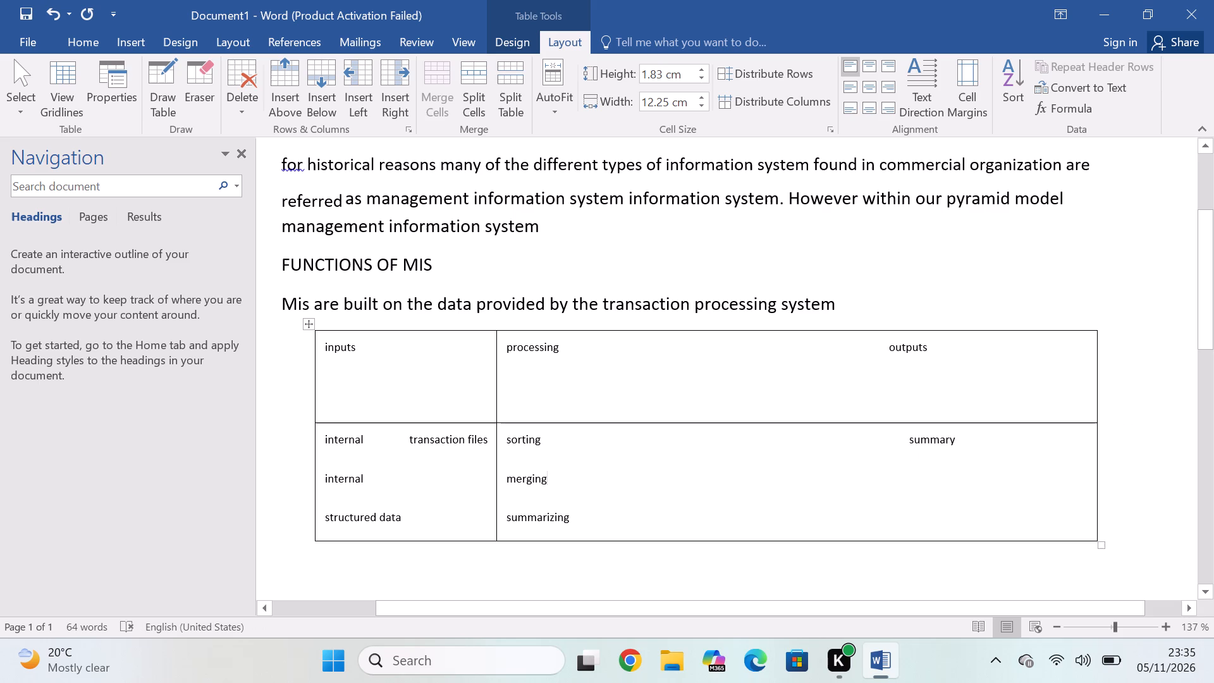
triple_click(928, 471)
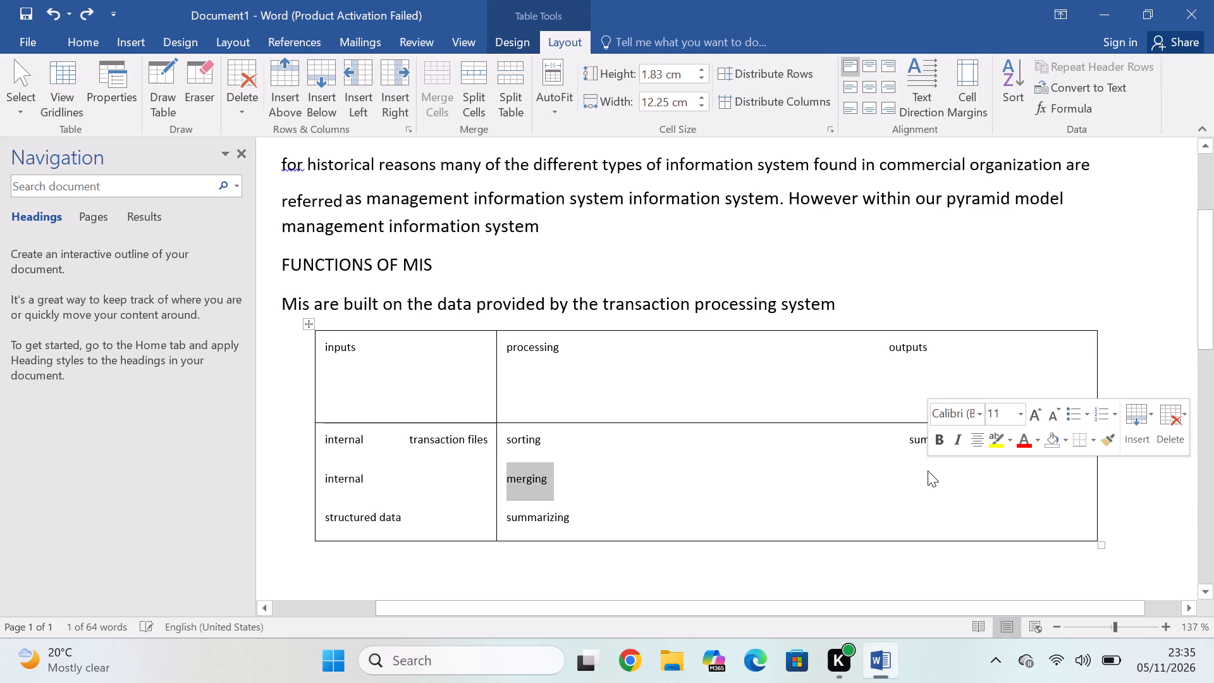
type("actti")
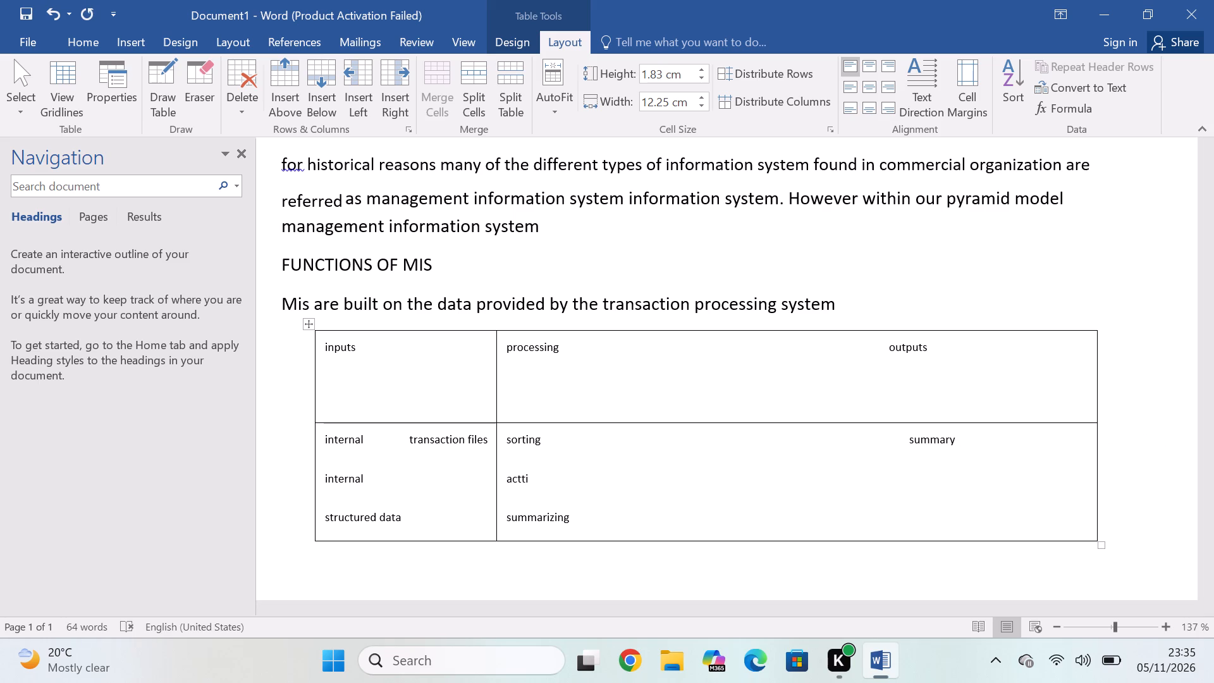
key("BackSpace")
key("BackSpace")
key("BackSpace")
key("BackSpace")
key("BackSpace")
key("BackSpace")
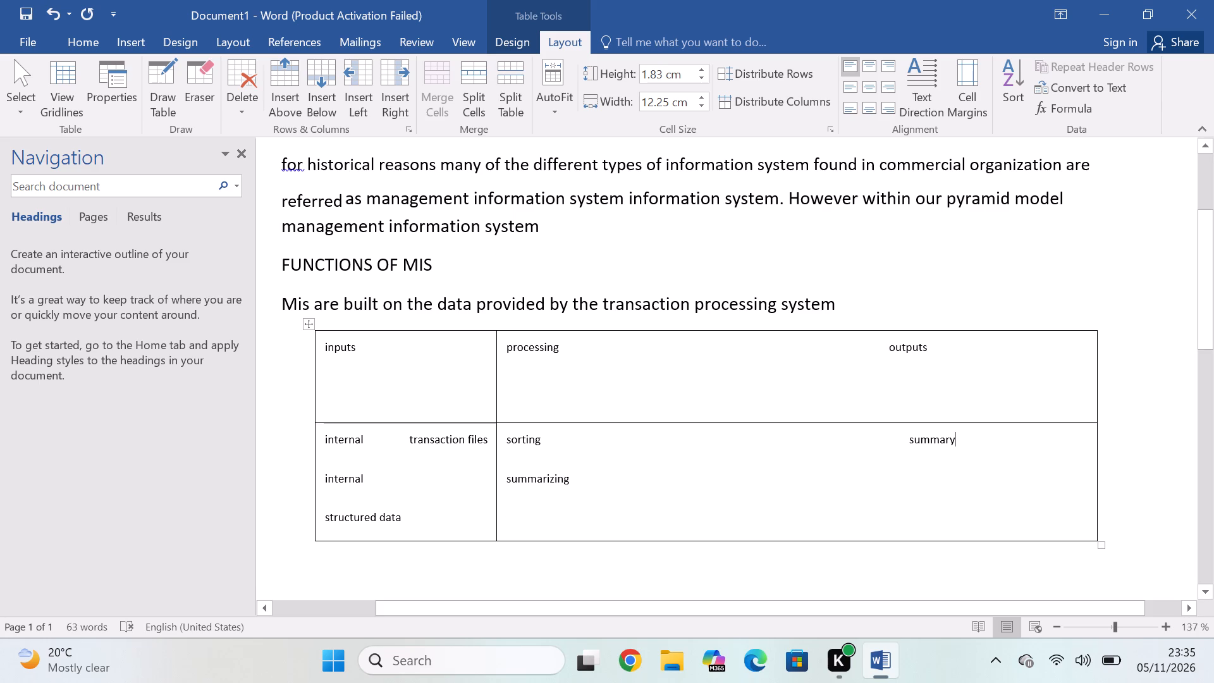
Break the line after "sorting" so "summary" moves down, and enter "mergin" at the start of the new line.
double_click(523, 462)
left_click(563, 451)
key("Return")
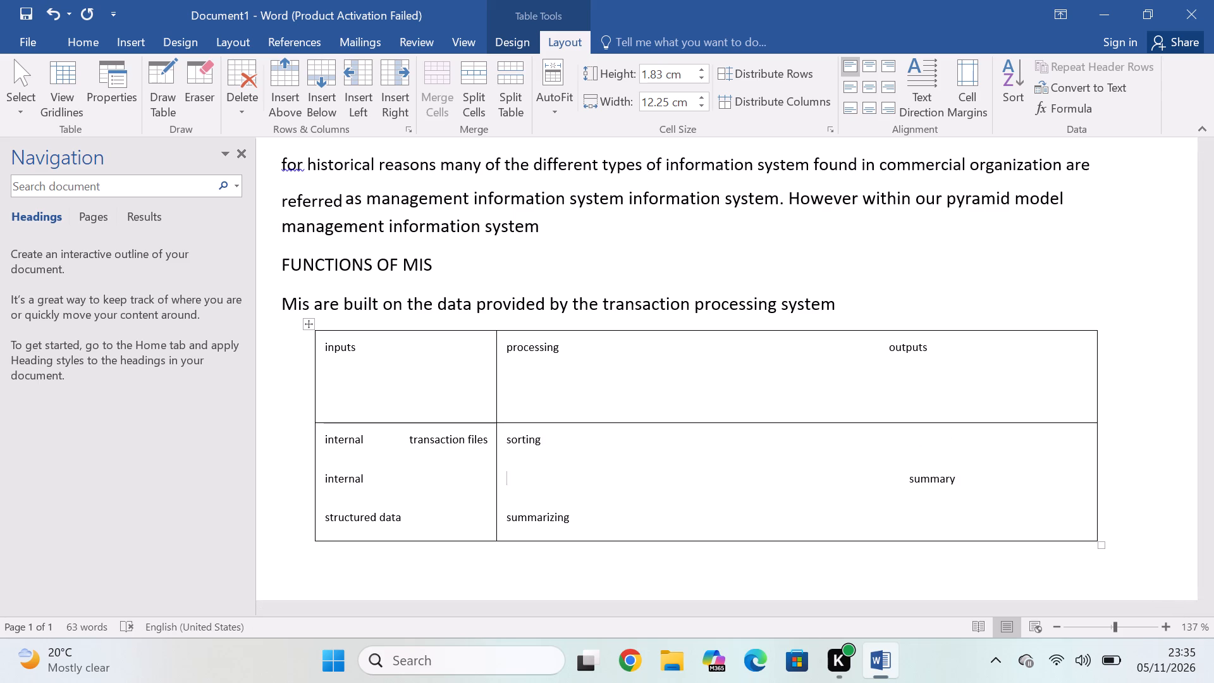
type("mer")
type("gin")
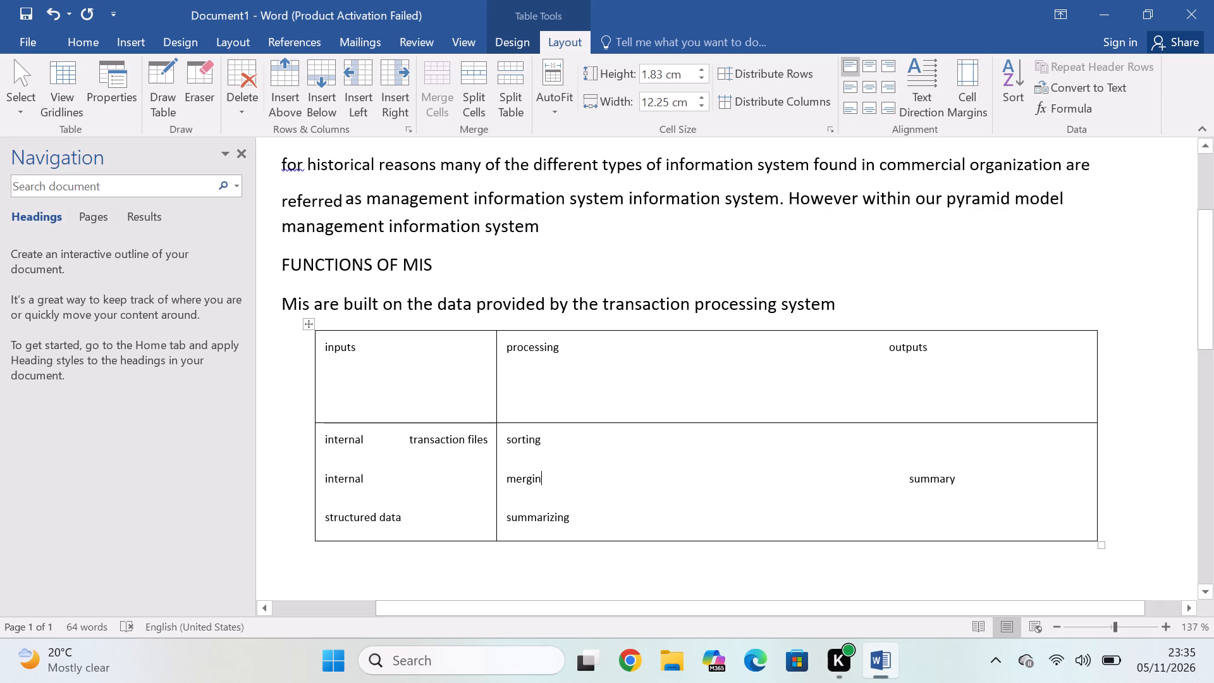
Add "action" on the same line as "summarizing", aligned beneath "summary".
double_click(925, 510)
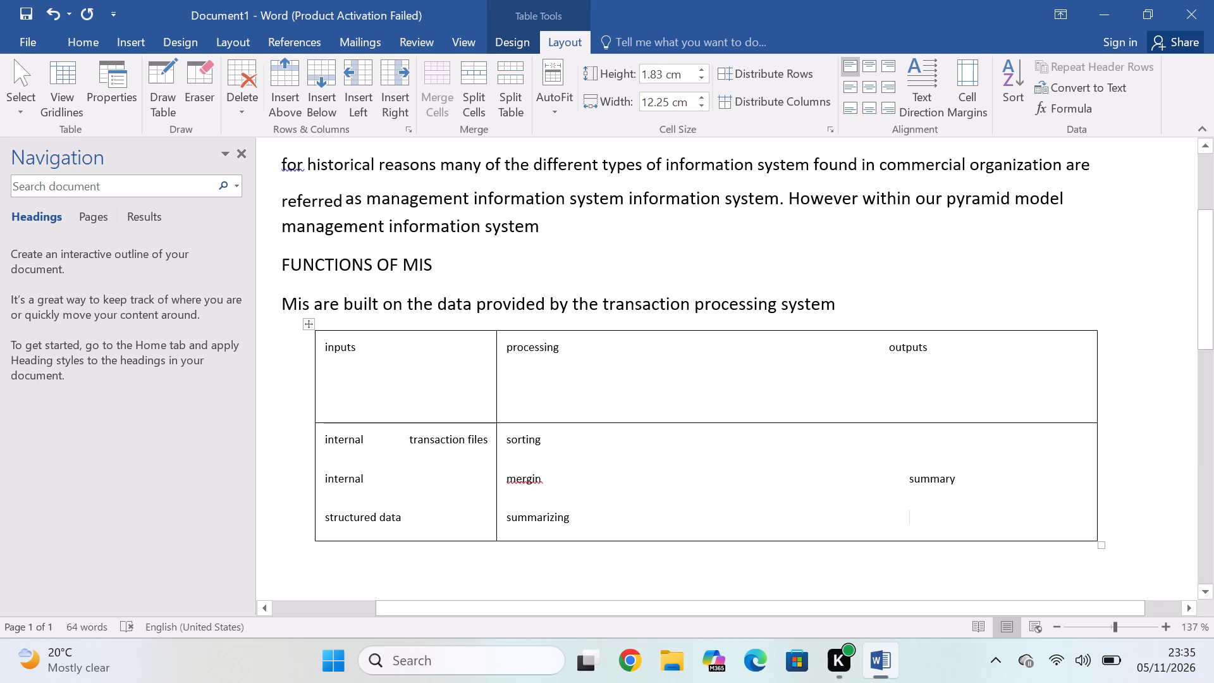
left_click(926, 505)
key("a")
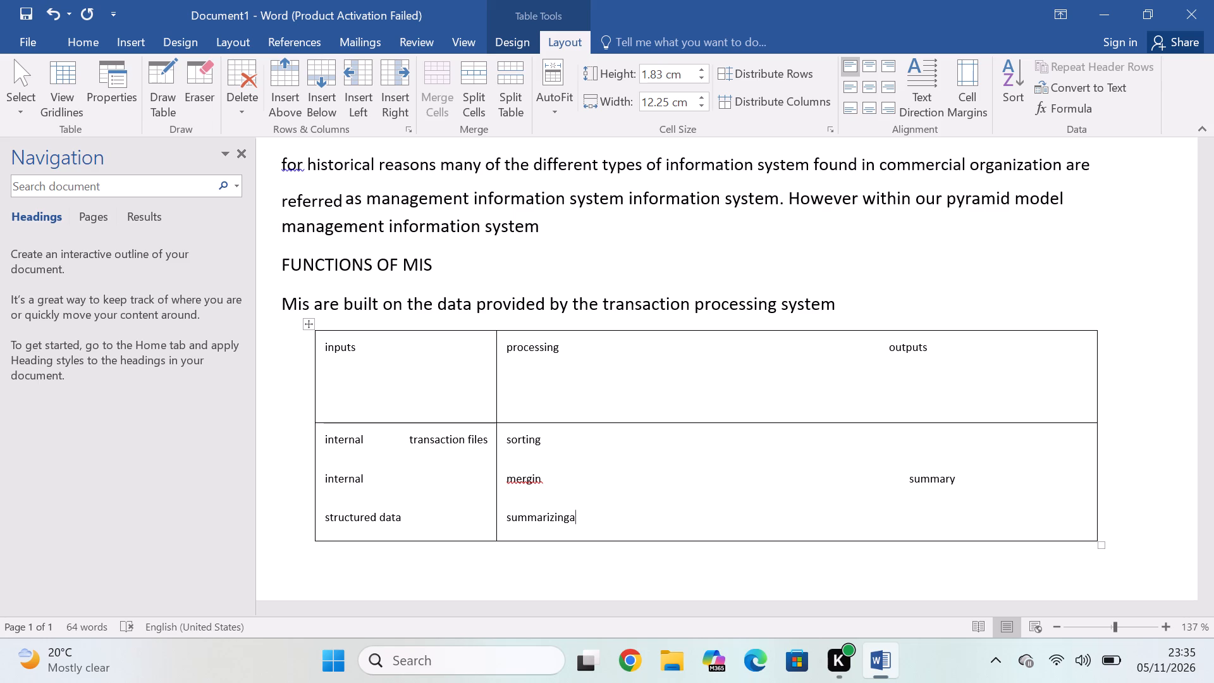
key("BackSpace")
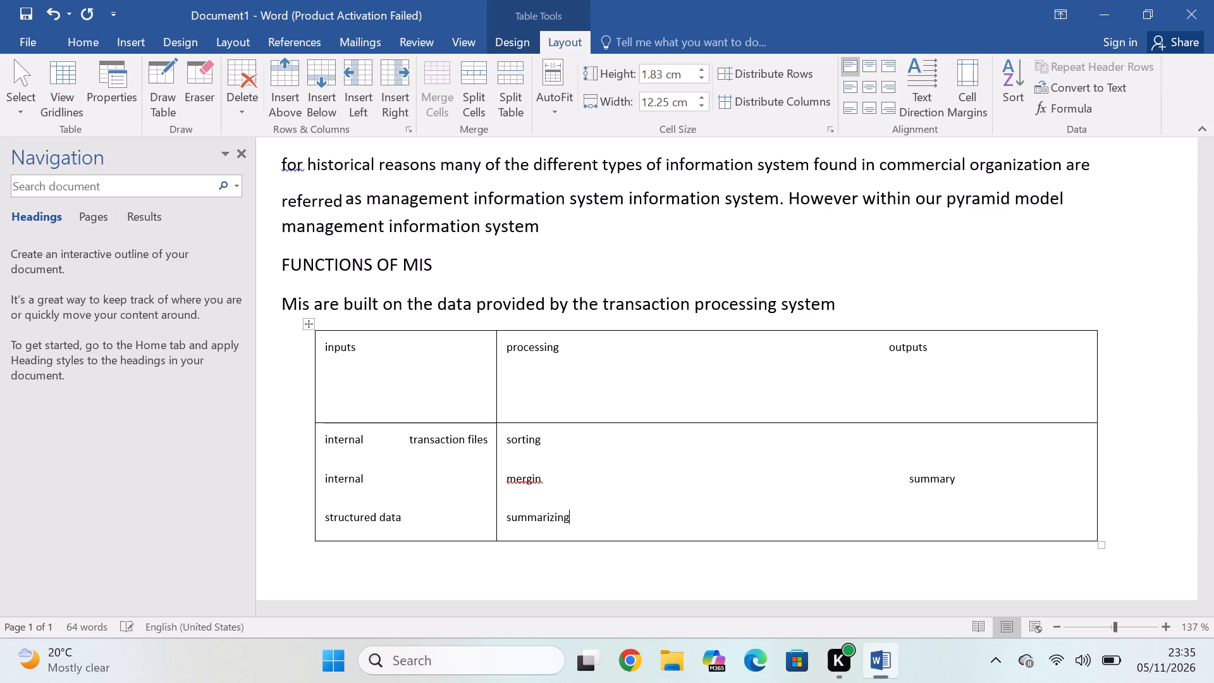
left_click(923, 496)
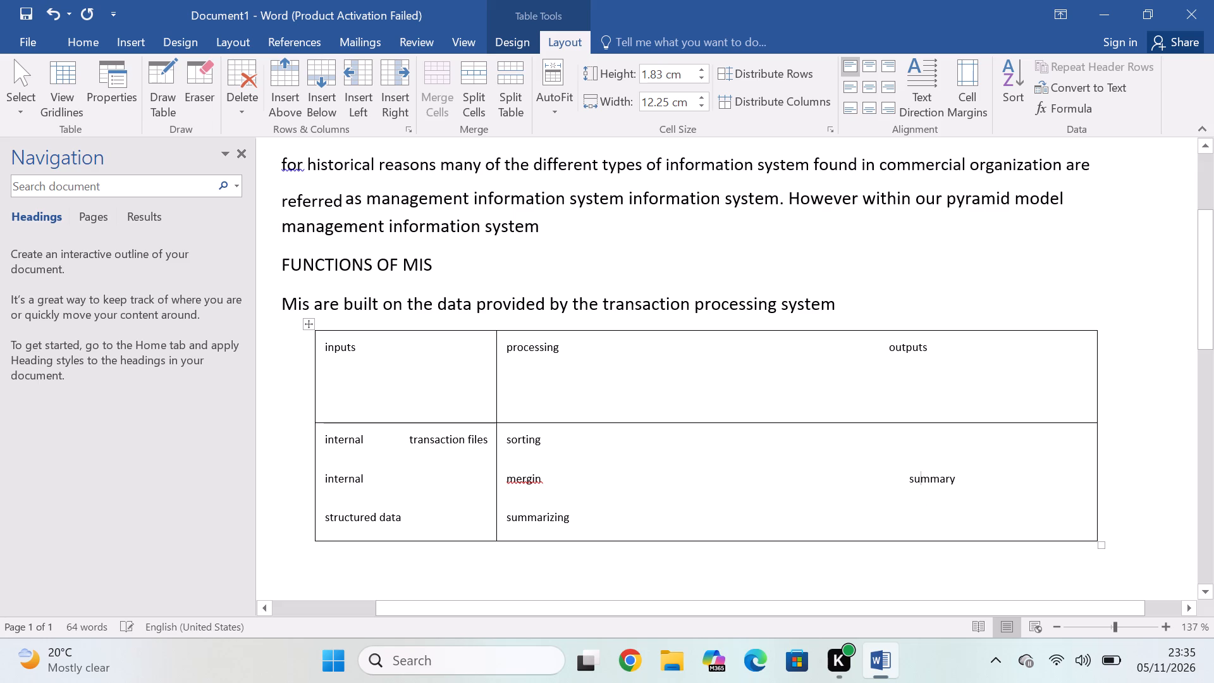
double_click(923, 496)
triple_click(923, 499)
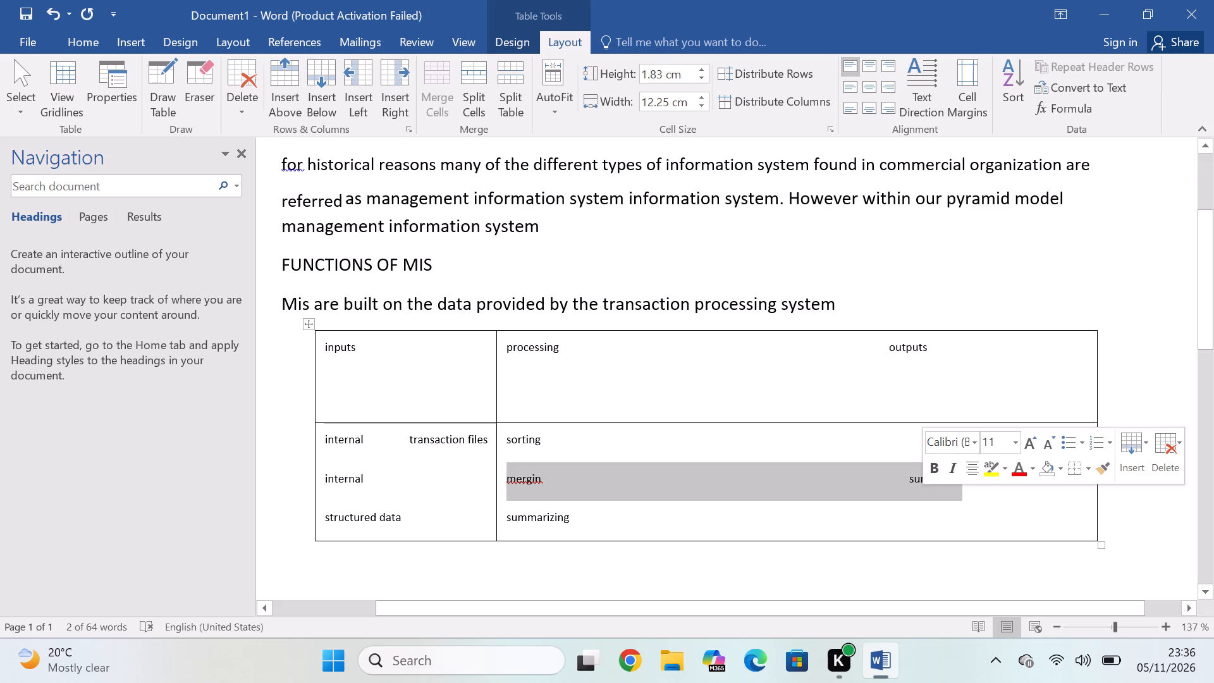
left_click(916, 502)
double_click(917, 502)
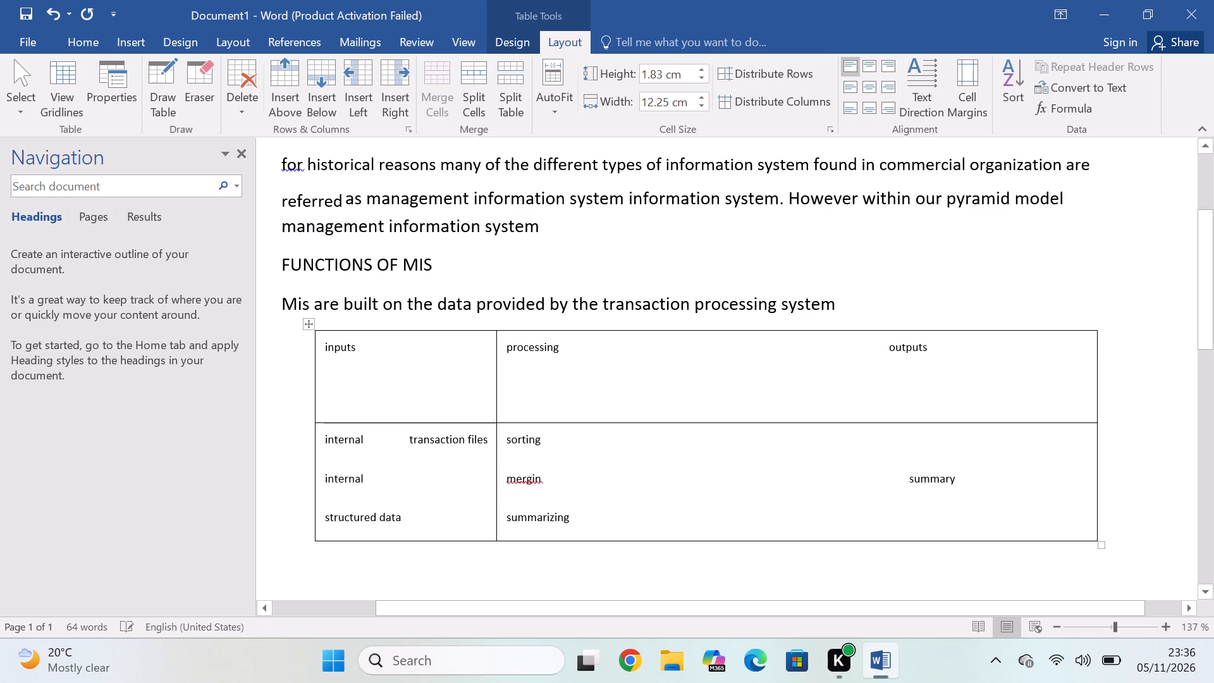
key("m")
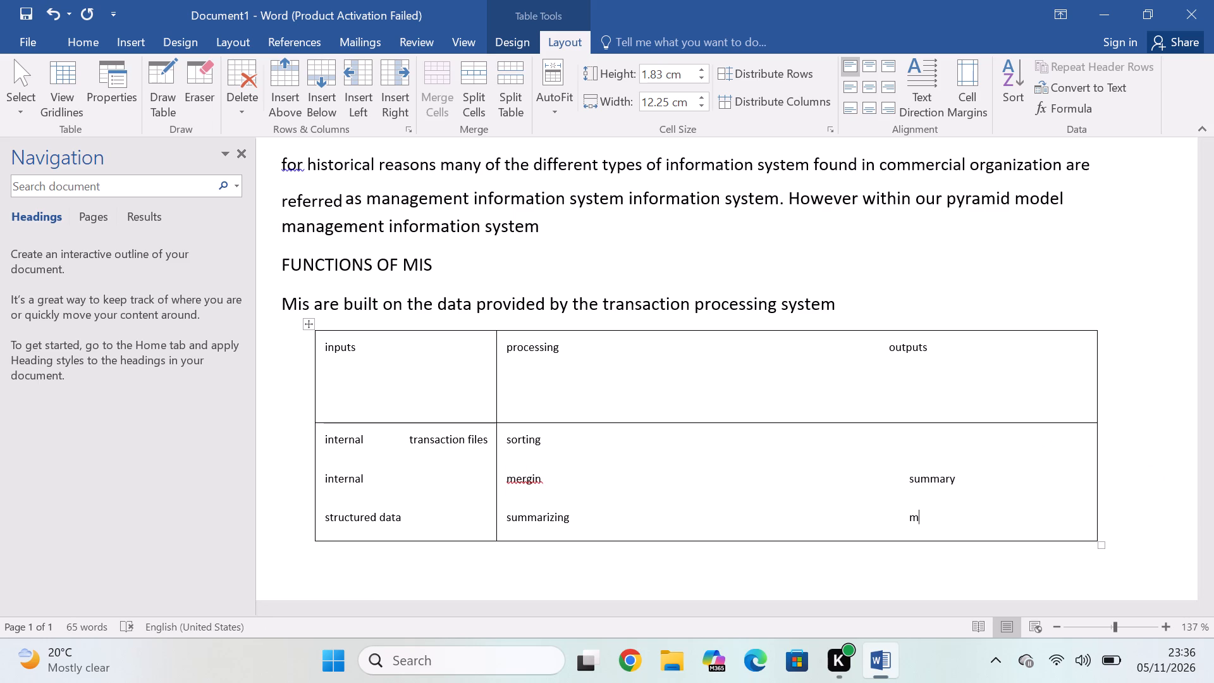
key("BackSpace")
key("a")
type("ction")
Correct "mergin" to "merging" in the second column's lower cell.
left_click(545, 480)
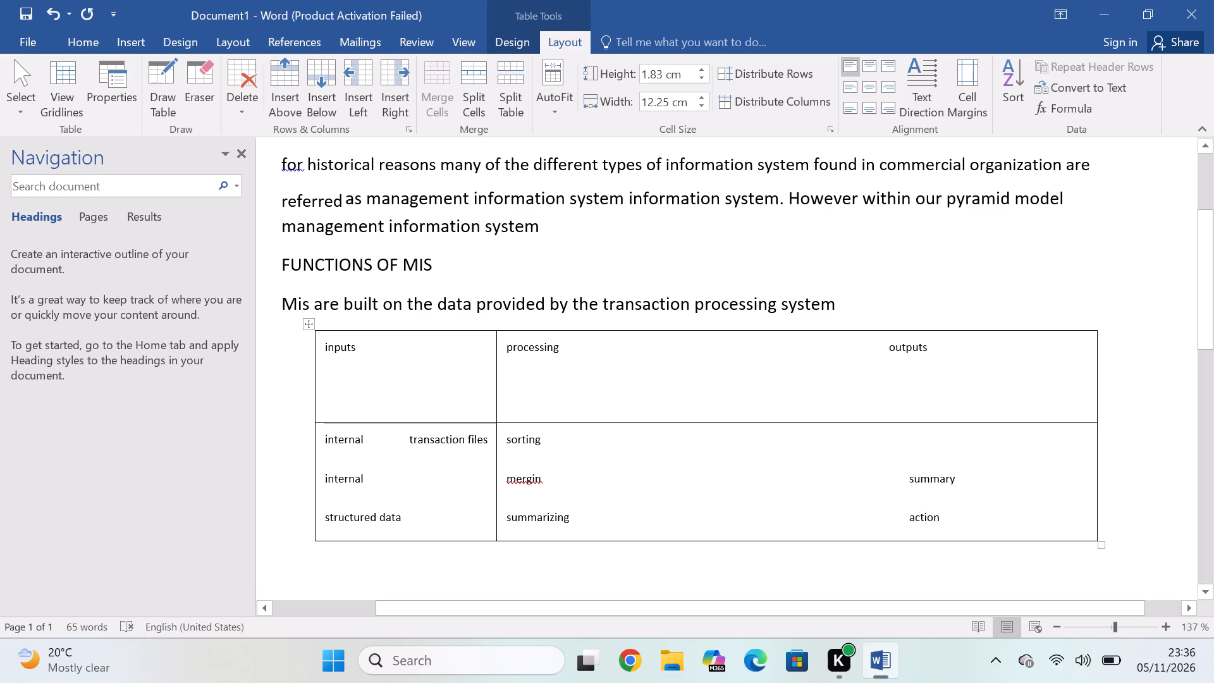
key("g")
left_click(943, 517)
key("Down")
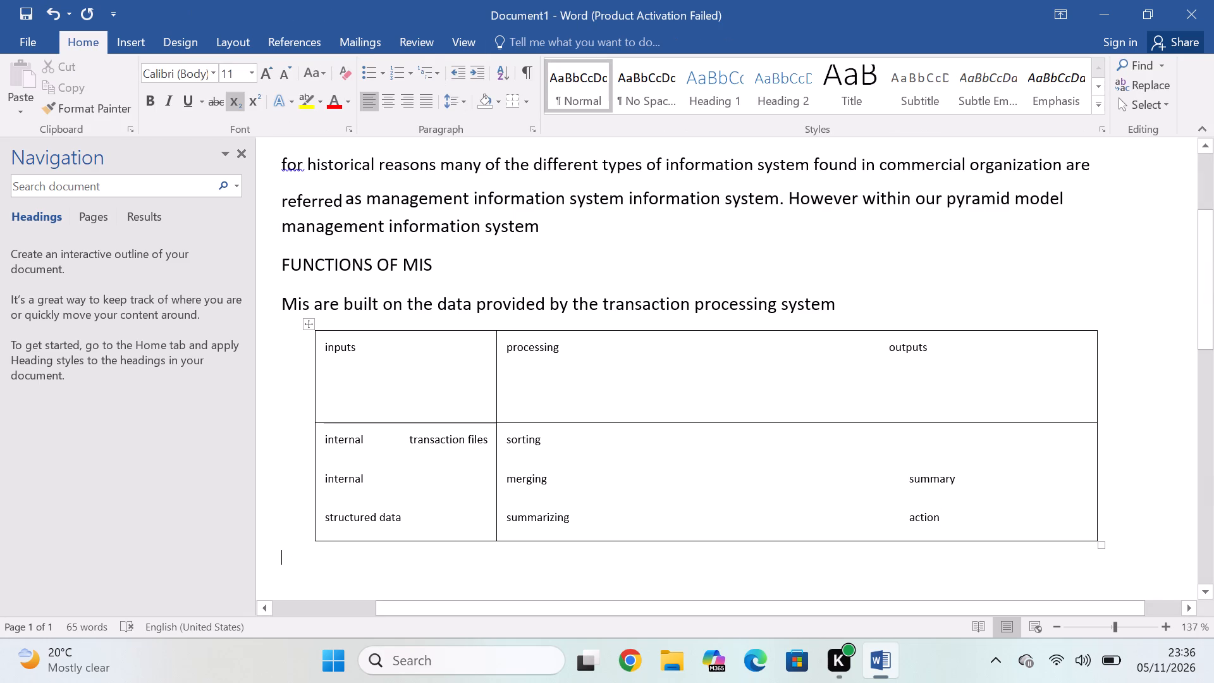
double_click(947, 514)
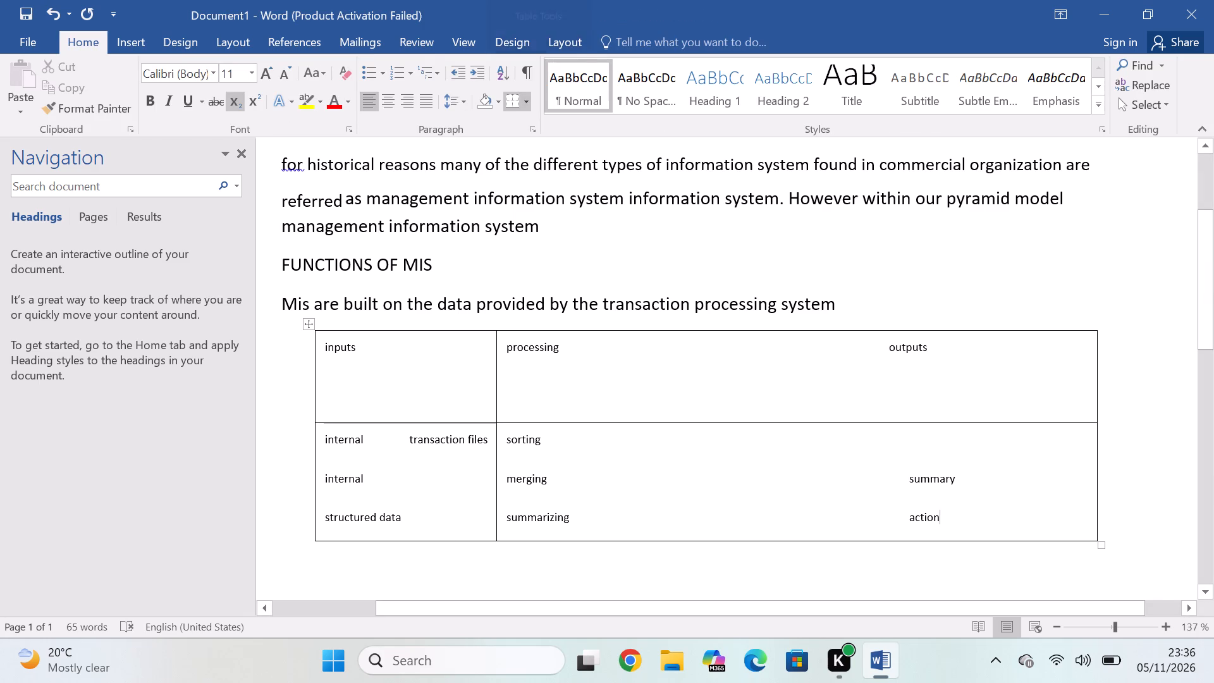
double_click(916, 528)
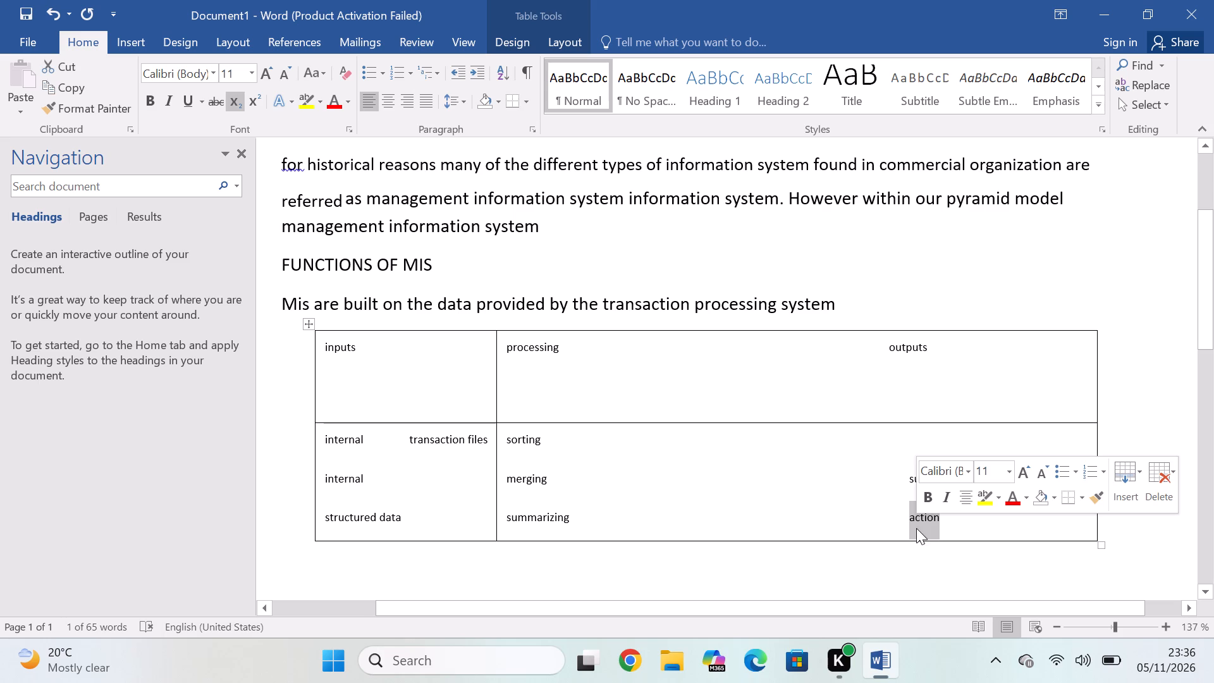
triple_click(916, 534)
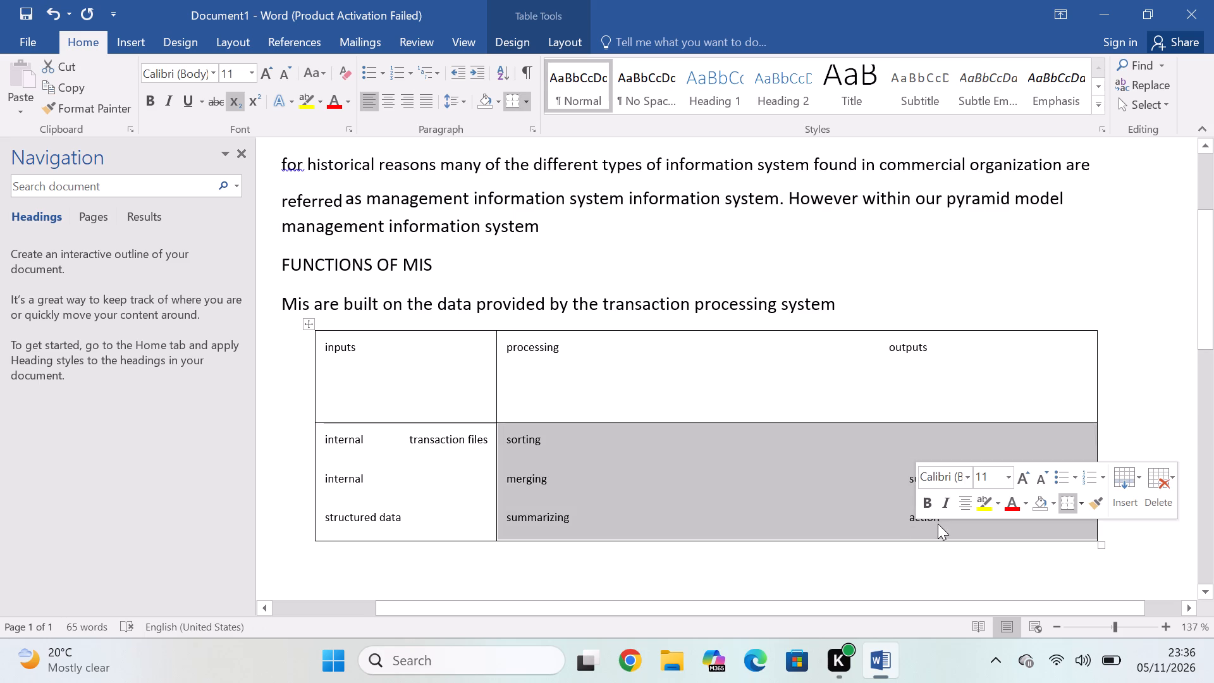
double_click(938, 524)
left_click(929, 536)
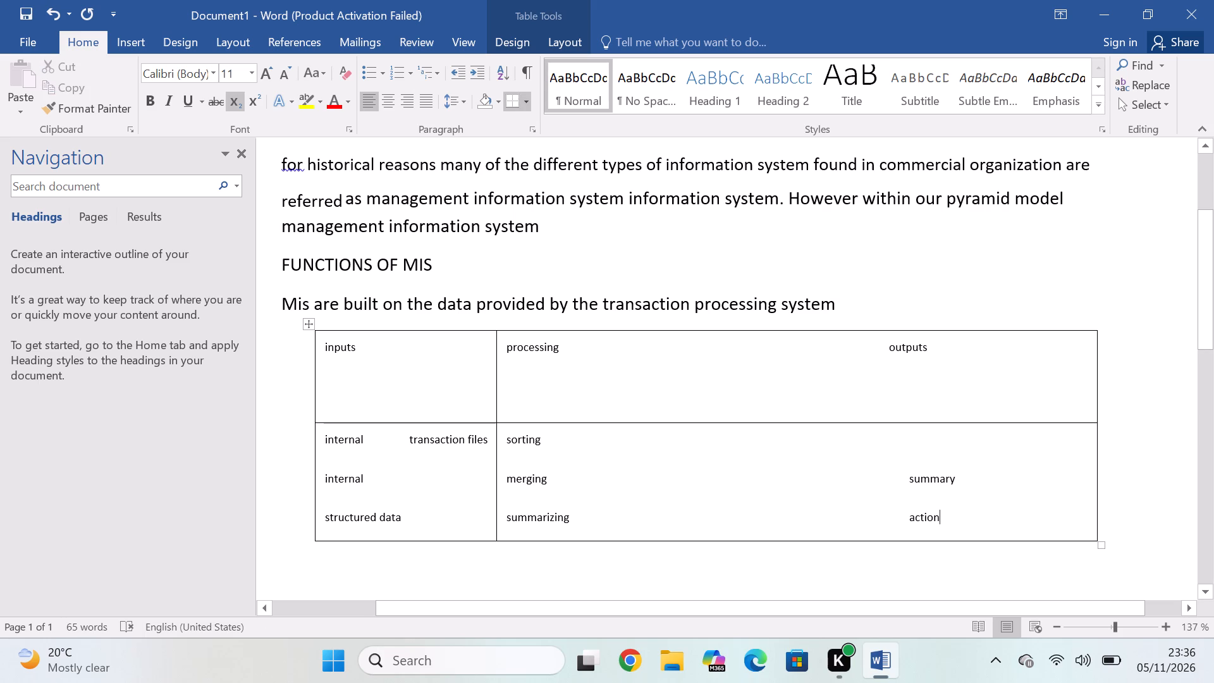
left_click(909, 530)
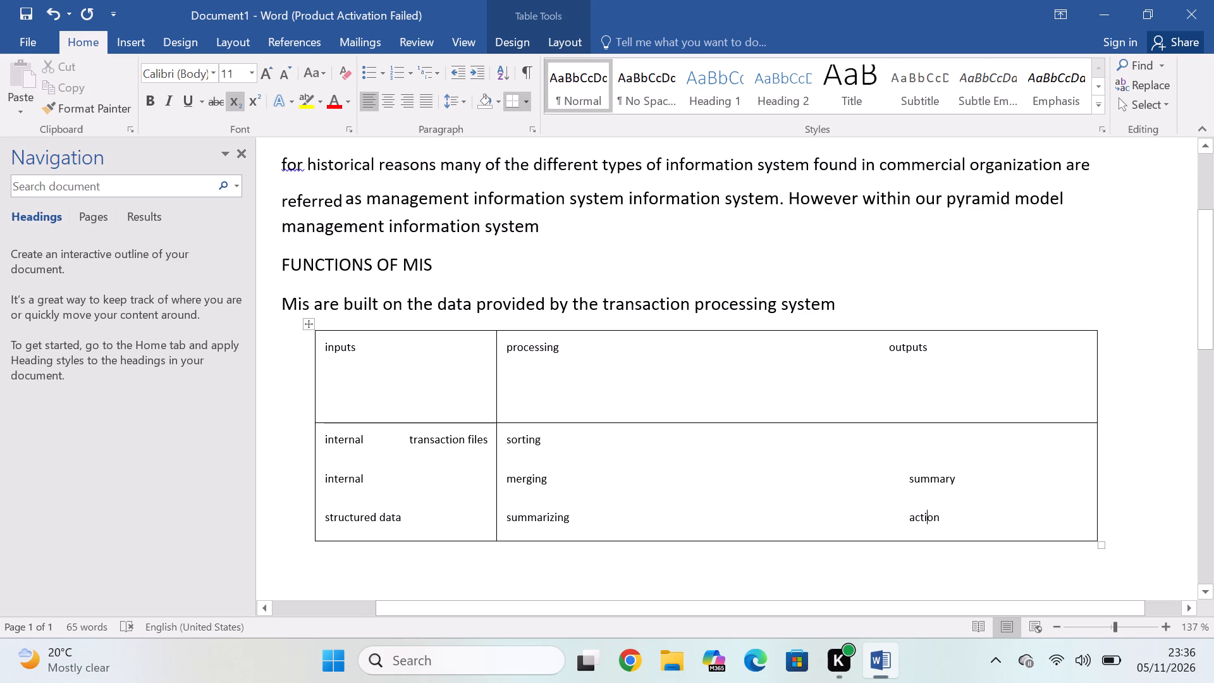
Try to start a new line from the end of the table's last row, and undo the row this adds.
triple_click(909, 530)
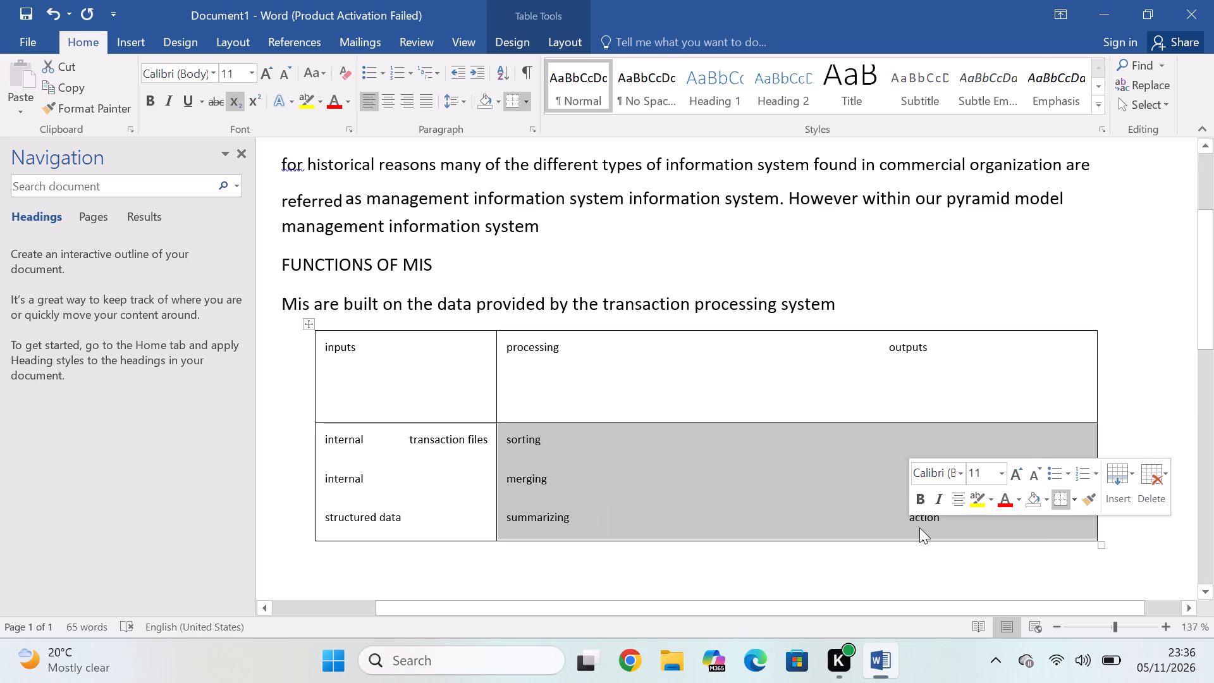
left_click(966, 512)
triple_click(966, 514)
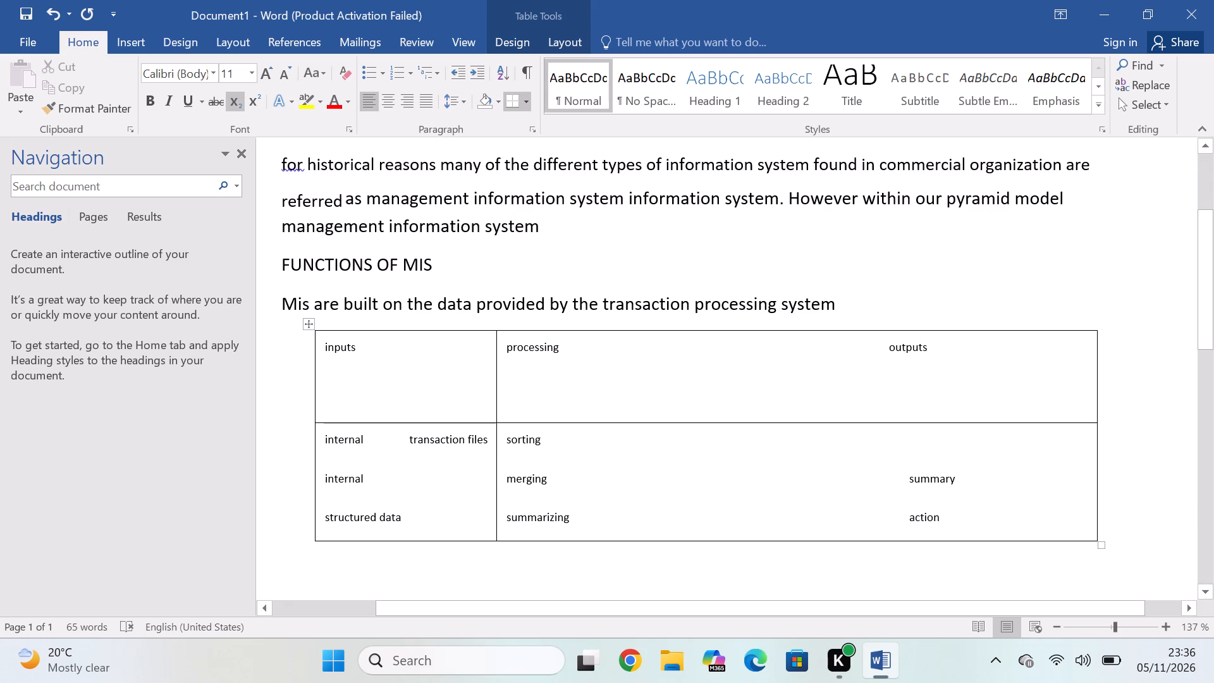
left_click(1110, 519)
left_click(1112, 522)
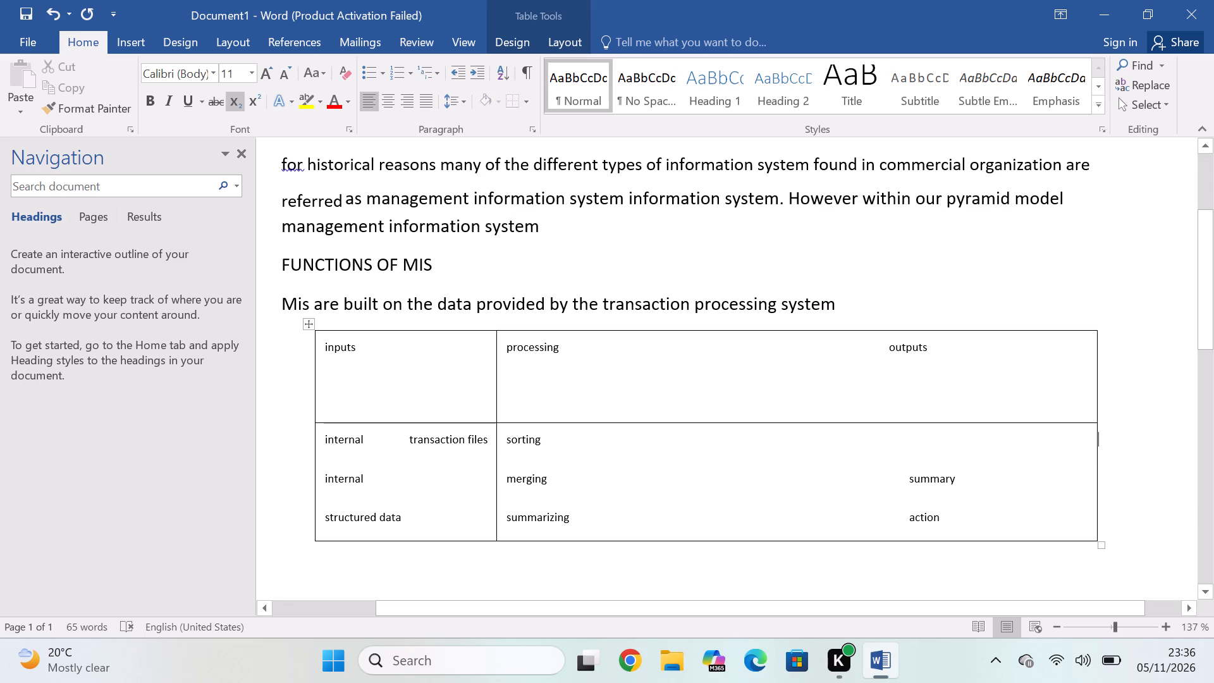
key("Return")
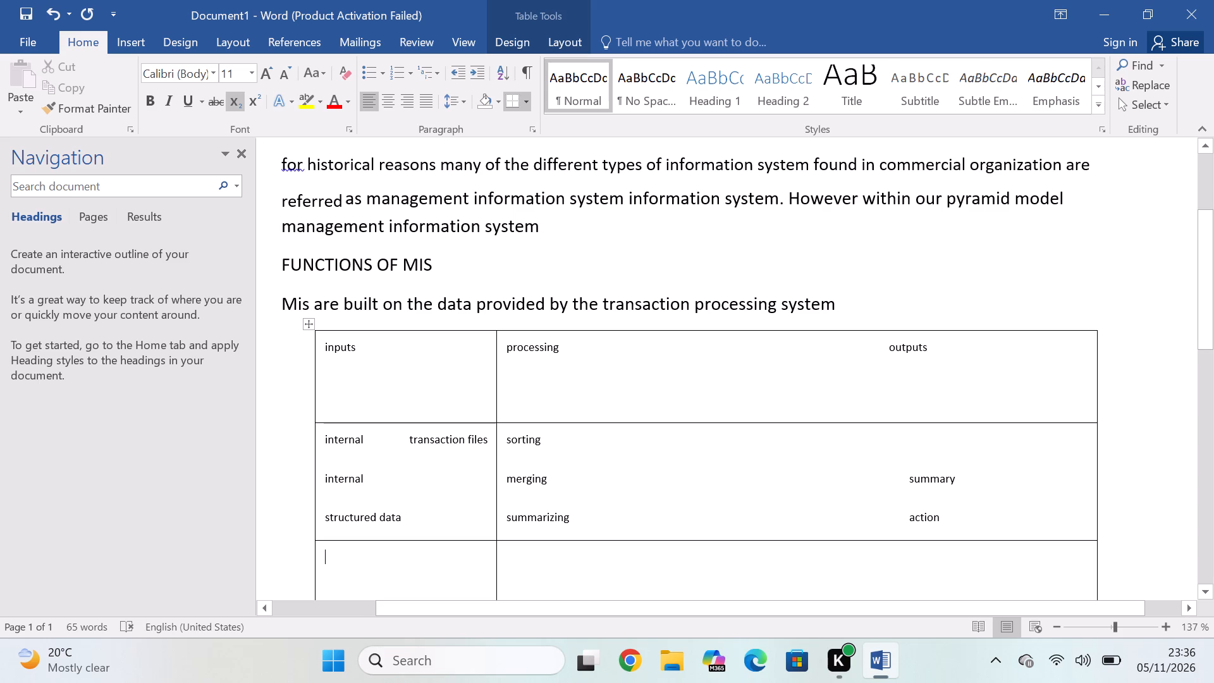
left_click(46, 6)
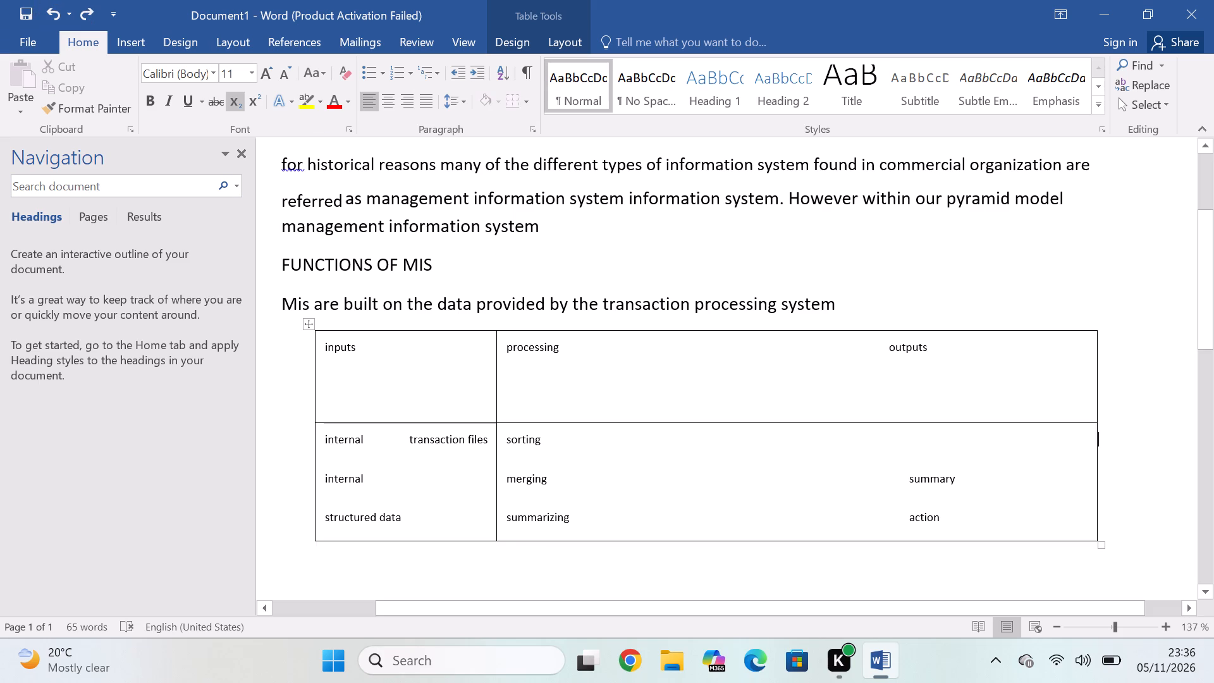
Enter the line "some of the examples of mis" directly below the table, slightly indented from the page margin.
double_click(362, 562)
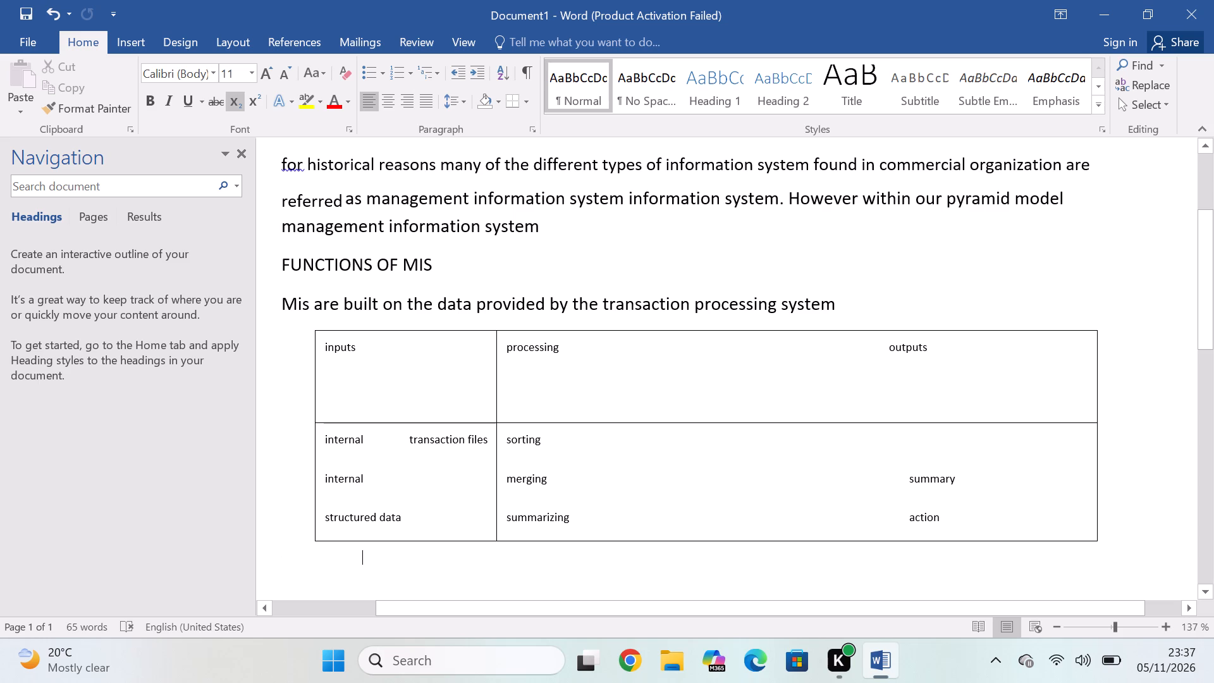
key("Down")
key("Down")
key("Down")
key("Down")
key("s")
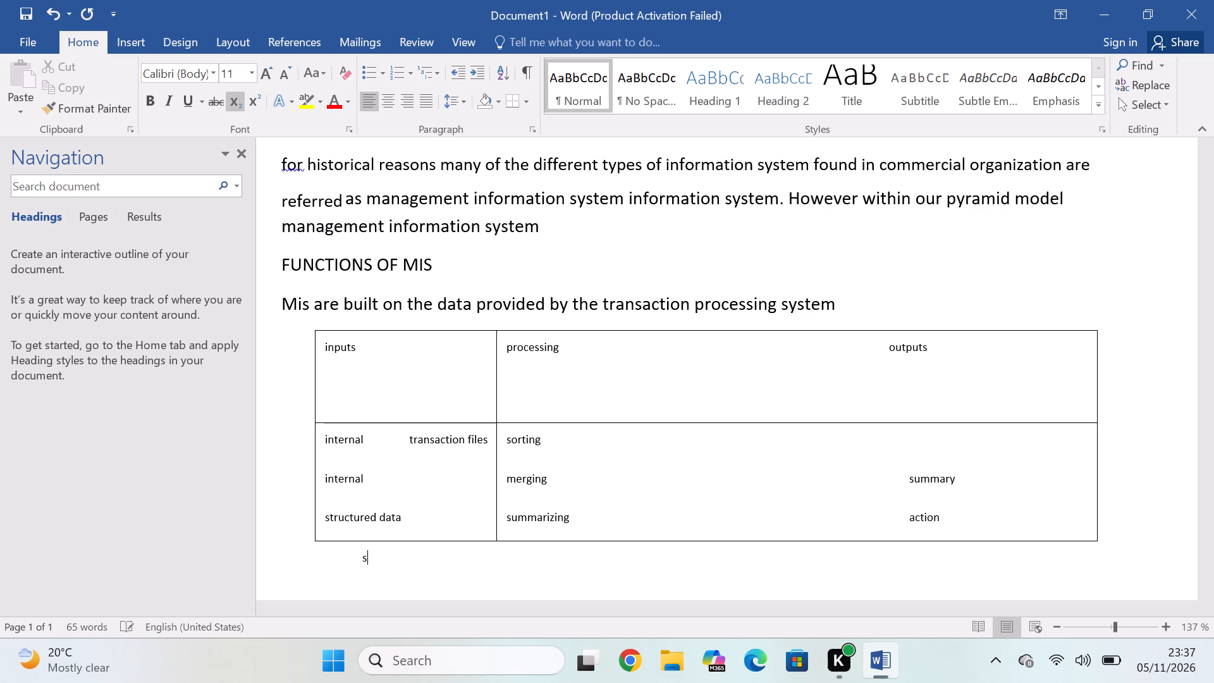
type("om")
type("e of the")
key("space")
type("examples of mis")
key("space")
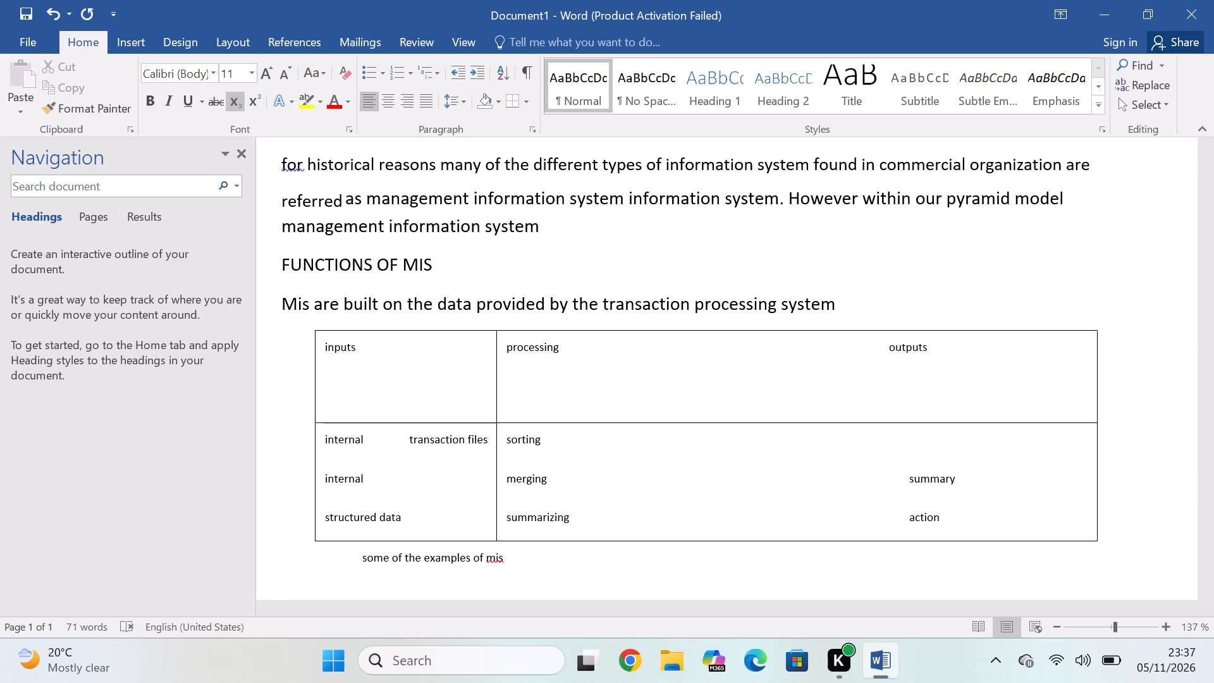
Enter "sales management system" on a new line below "some of the examples of mis".
key("Return")
type("sales management system")
key("space")
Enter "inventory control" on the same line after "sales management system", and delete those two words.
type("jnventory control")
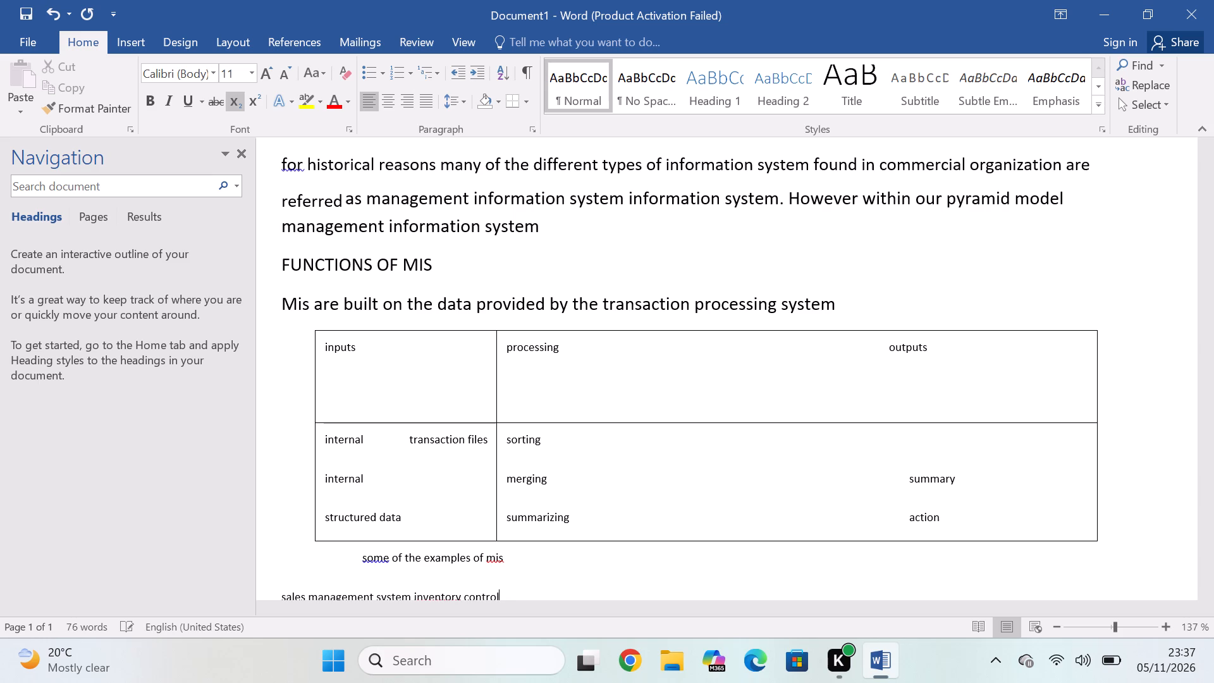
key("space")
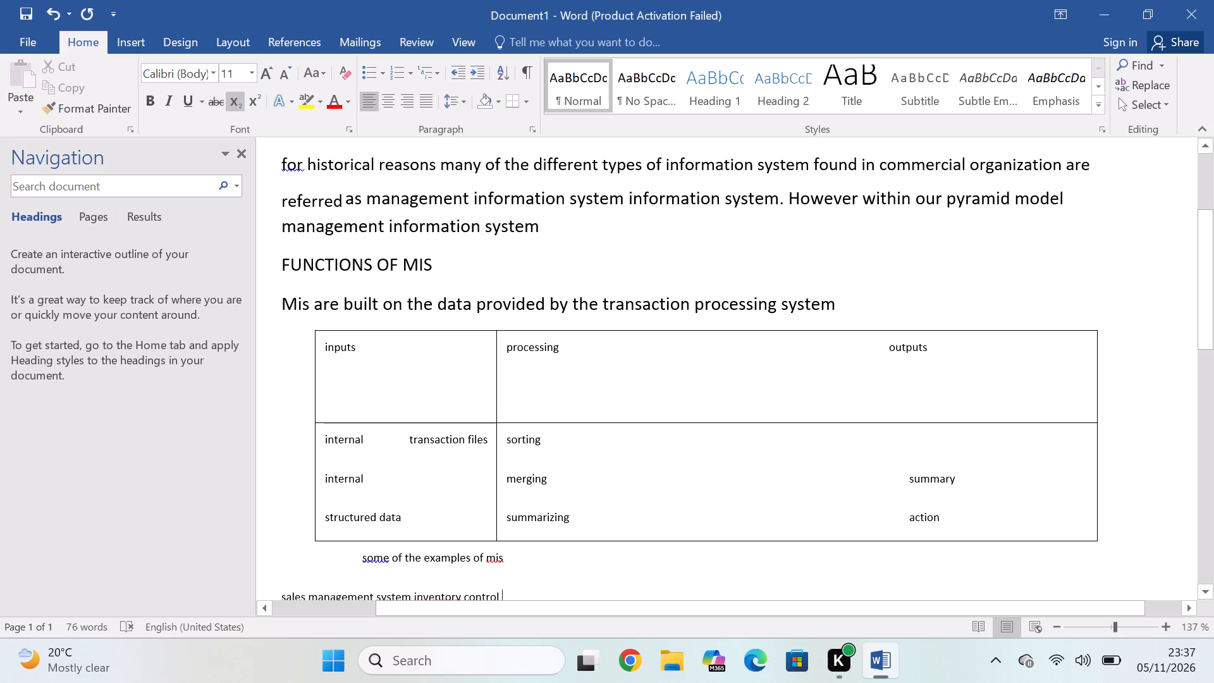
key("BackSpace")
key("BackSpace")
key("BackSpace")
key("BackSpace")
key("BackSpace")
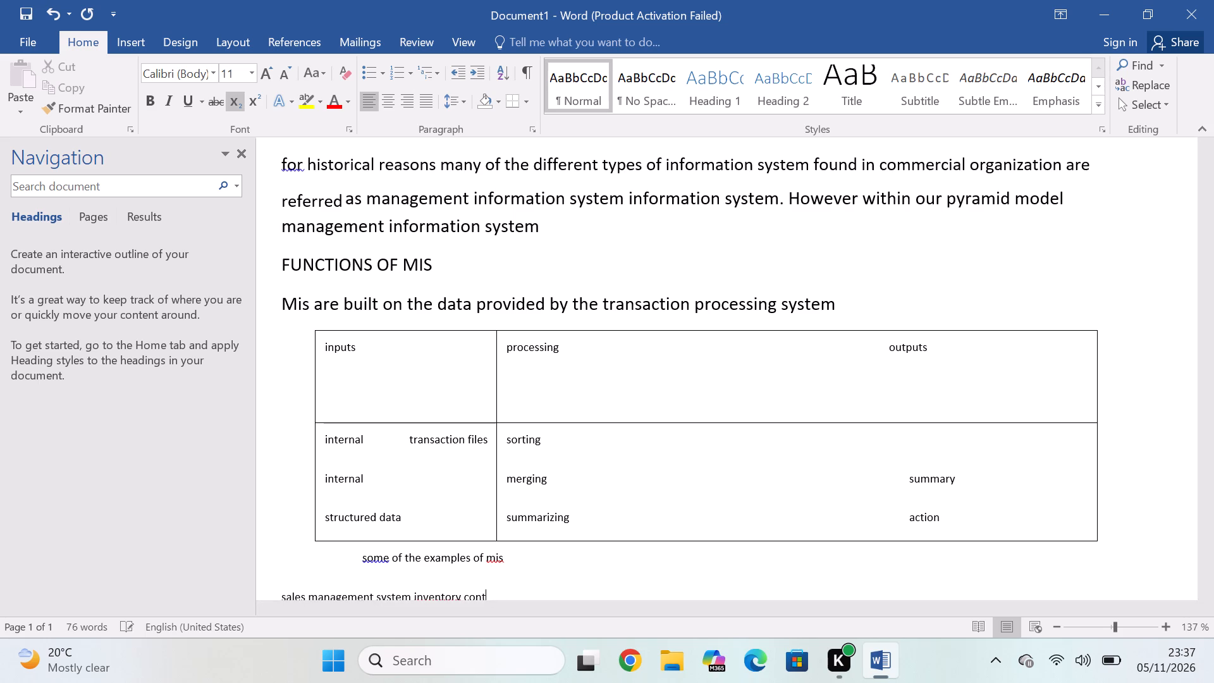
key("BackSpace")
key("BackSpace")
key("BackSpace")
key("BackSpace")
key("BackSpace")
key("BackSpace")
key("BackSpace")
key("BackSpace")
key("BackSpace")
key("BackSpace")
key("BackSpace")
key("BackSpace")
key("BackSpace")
Enter "inventory control" on a new line below "sales management system".
key("Return")
type("inventory")
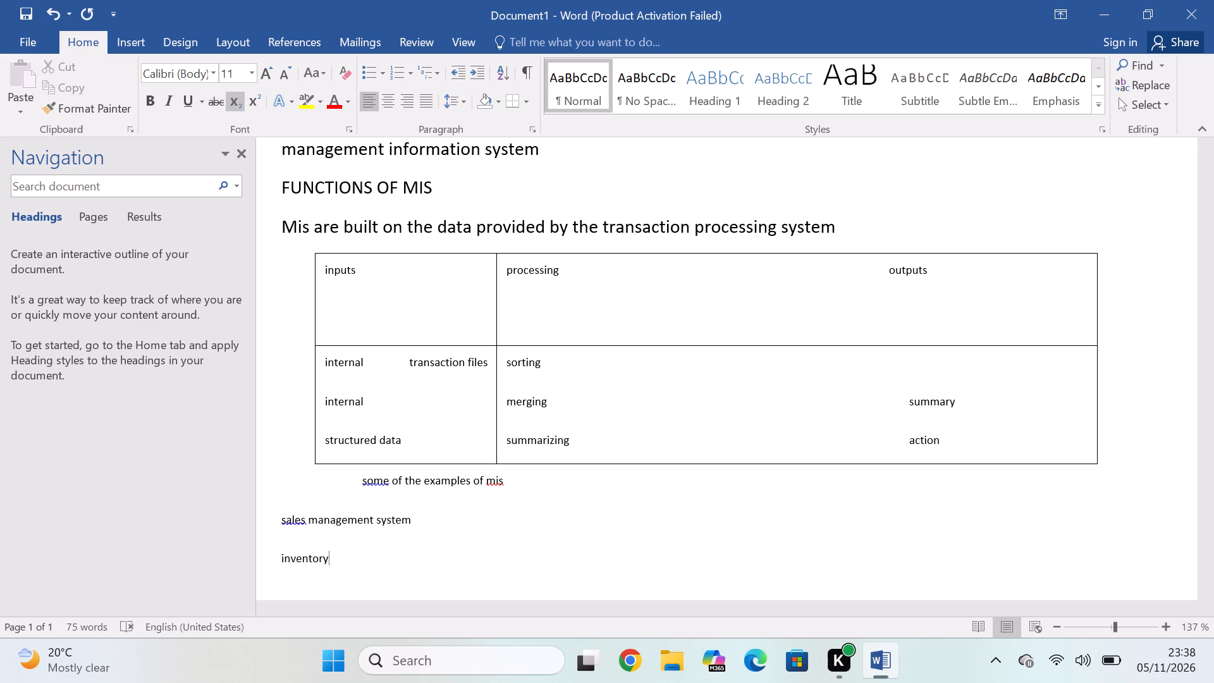
key("space")
type("contrl")
key("BackSpace")
type("ol")
key("space")
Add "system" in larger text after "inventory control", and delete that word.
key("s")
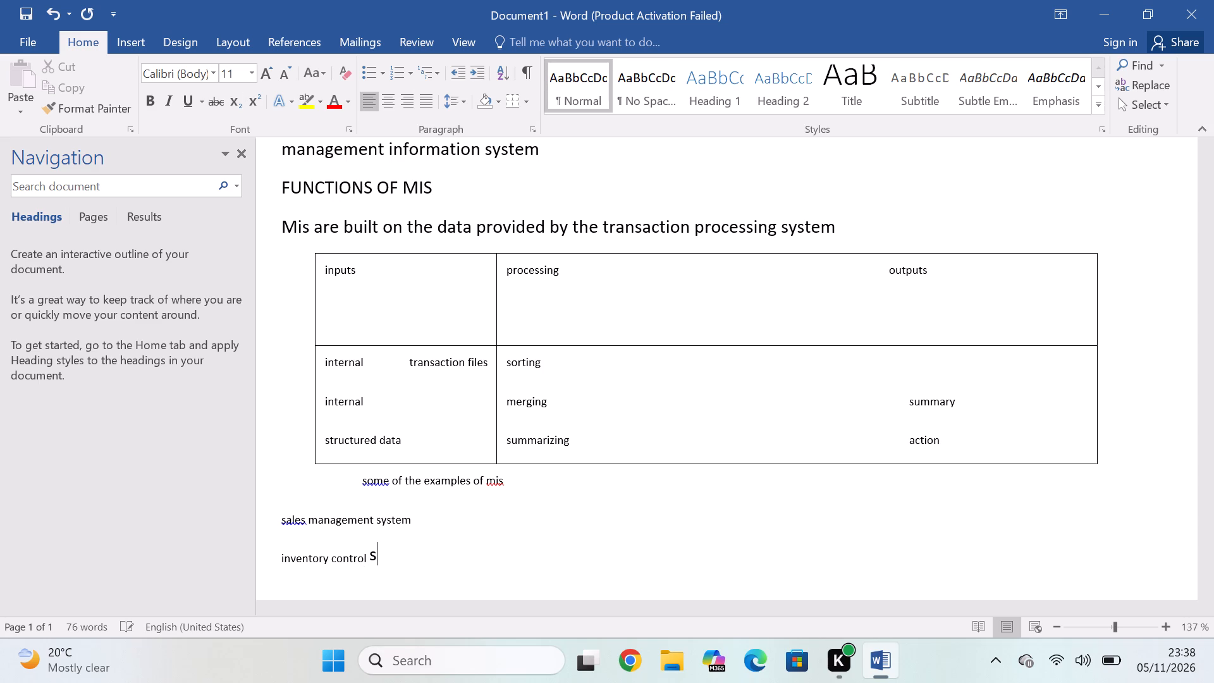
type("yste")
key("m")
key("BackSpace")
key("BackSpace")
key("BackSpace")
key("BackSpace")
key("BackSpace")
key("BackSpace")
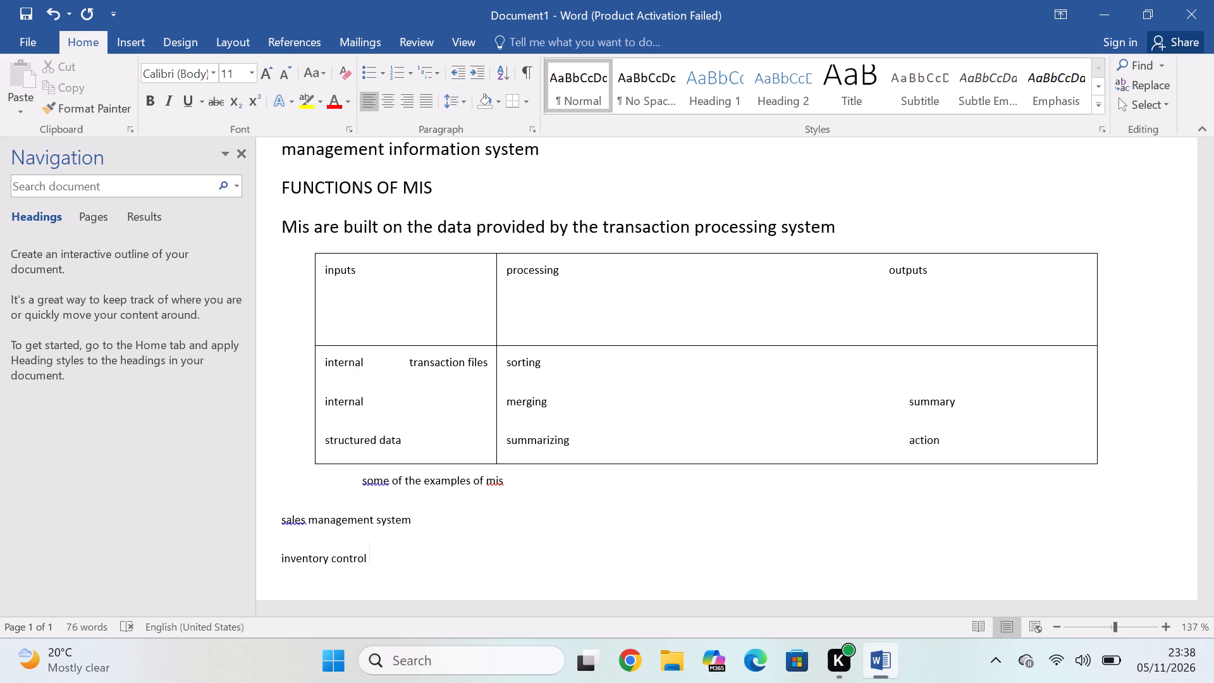
Complete the "inventory control" line with the word "system".
type("sys")
type("tme")
key("BackSpace")
key("BackSpace")
type("em")
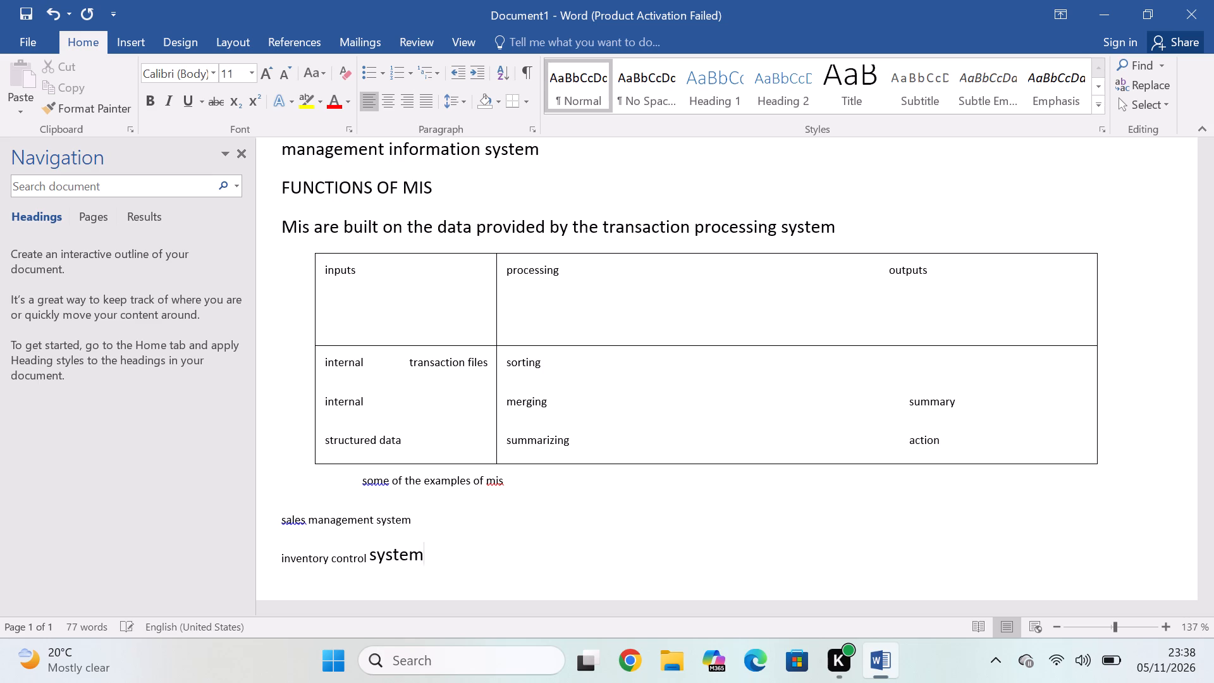
Enter "budgeting system" on a new line below "inventory control system", and start an empty line after it.
key("Return")
key("b")
type("udgeting")
key("space")
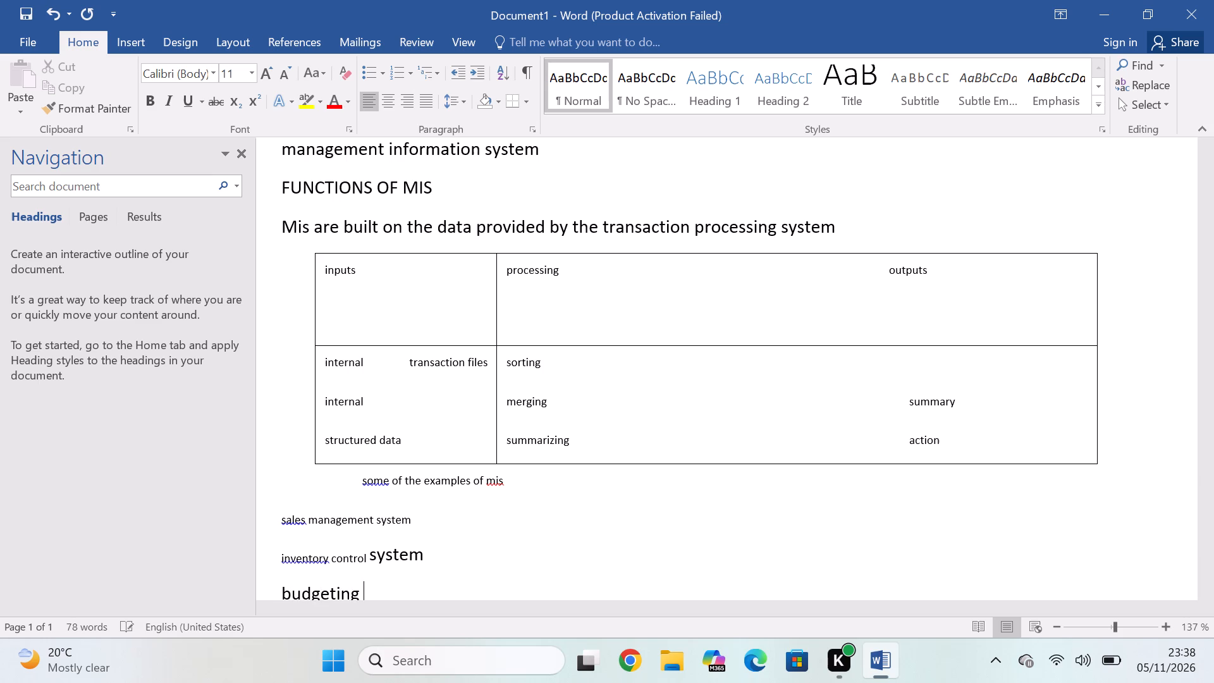
type("sys")
type("tem")
key("Return")
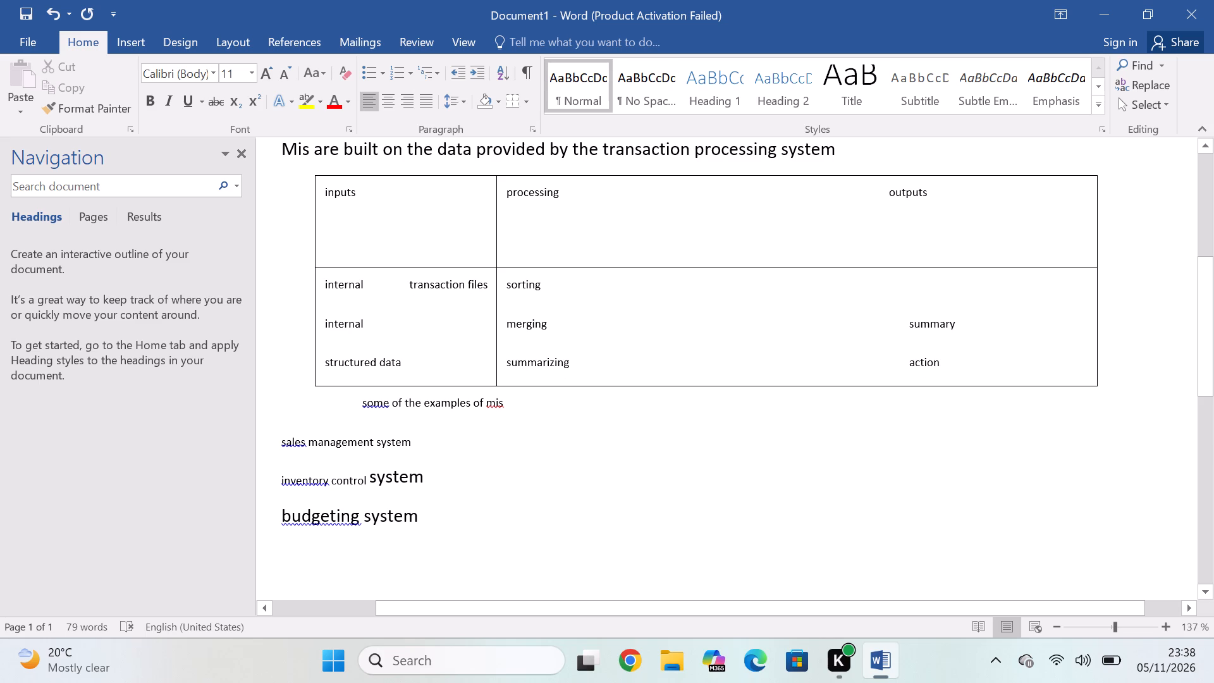
Enter "management reporting system" on the line below "budgeting system", and start a new line after it.
type("mana")
type("gemen")
type("t report")
type("ing sys")
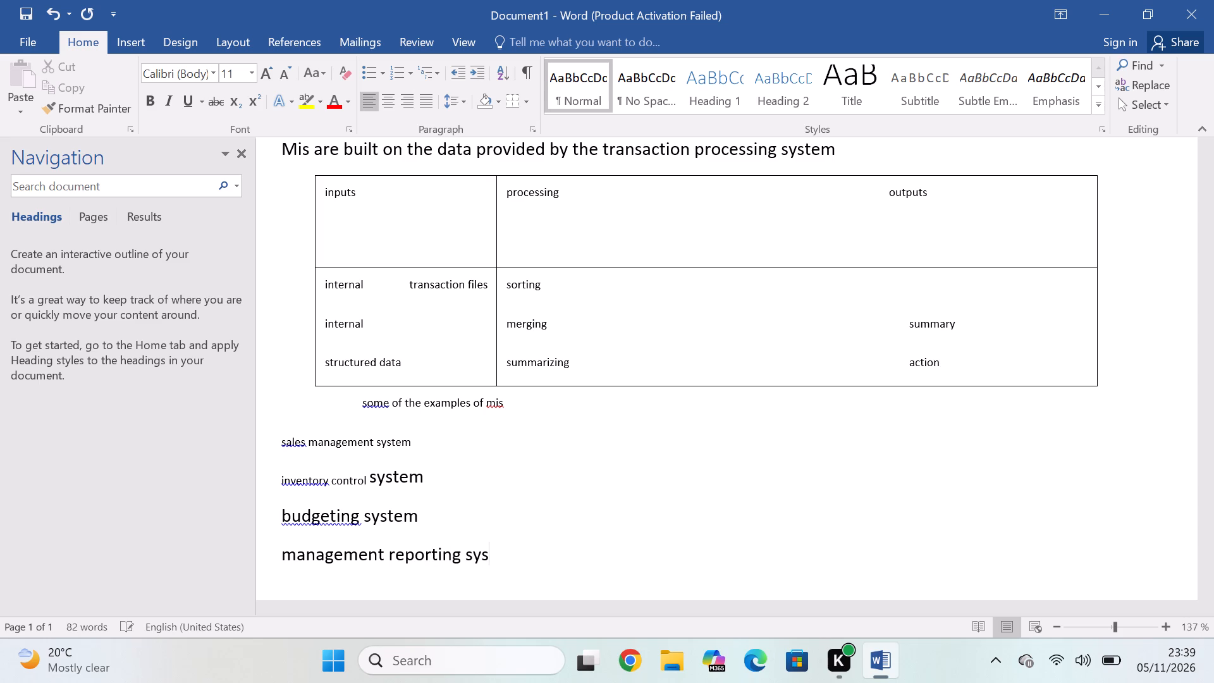
type("tem")
key("Return")
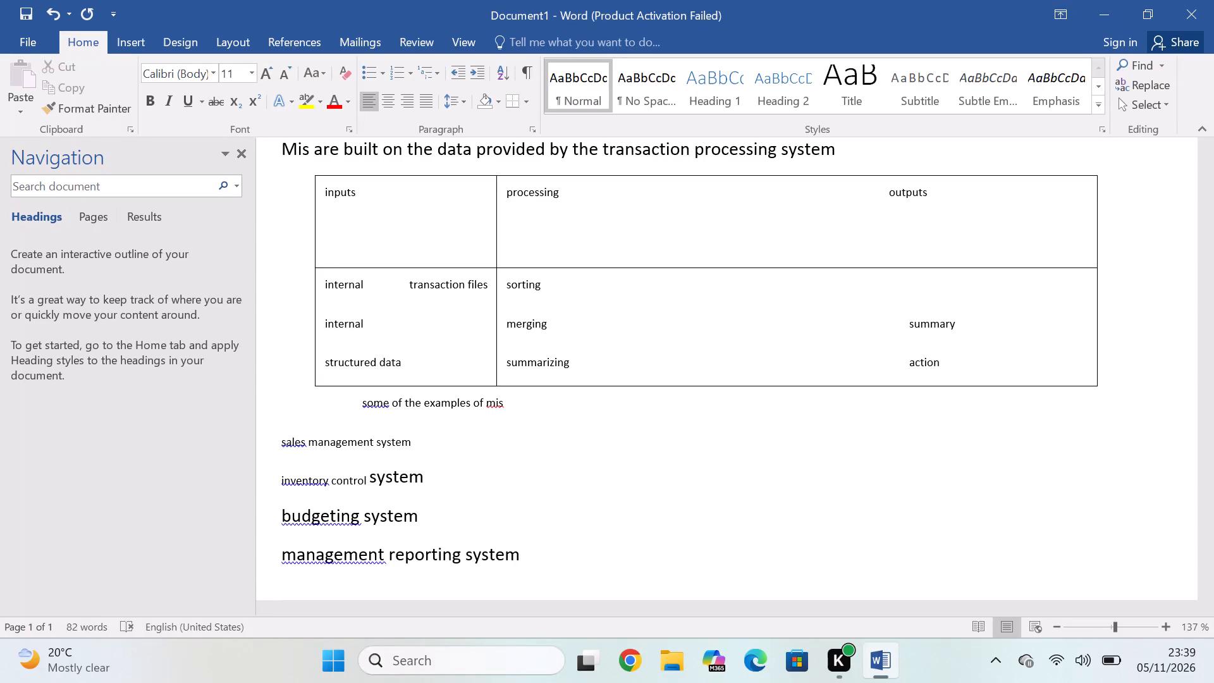
Enter "personal hrm system" on the line below "management reporting system".
type("personal")
key("space")
type("hrm")
key("space")
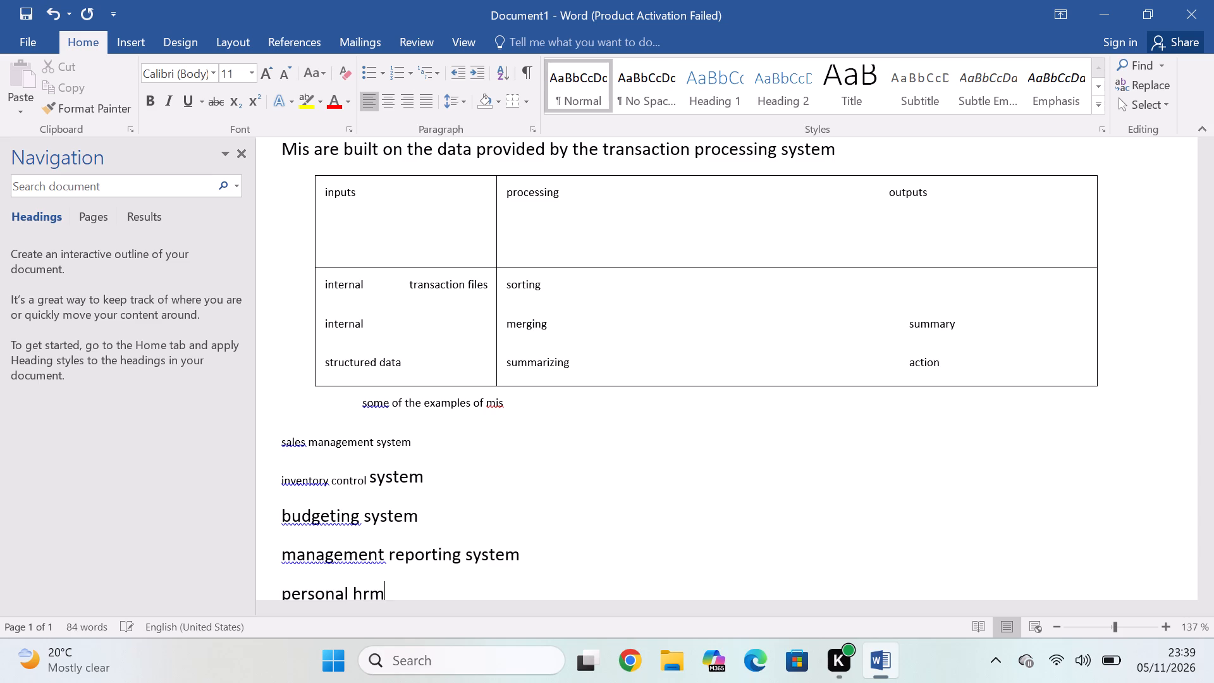
type("sys")
type("tem")
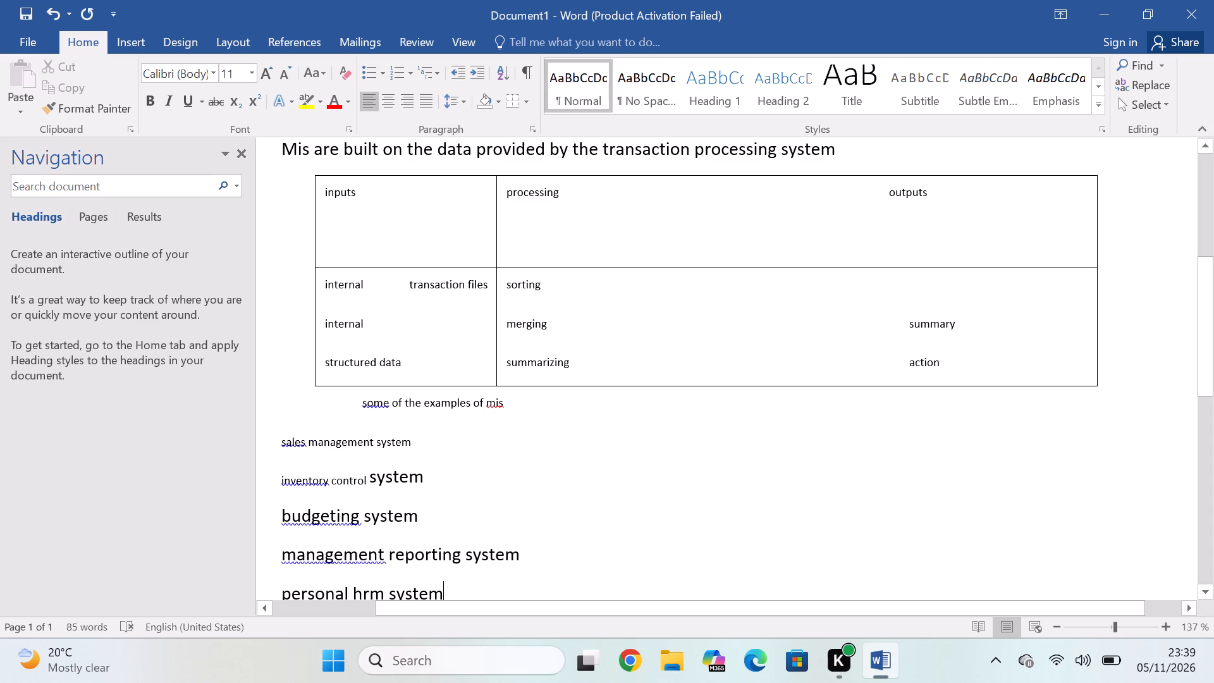
Apply the suggested capitalisation to the first words of the management reporting, budgeting and inventory control lines.
left_click(348, 558)
right_click(348, 558)
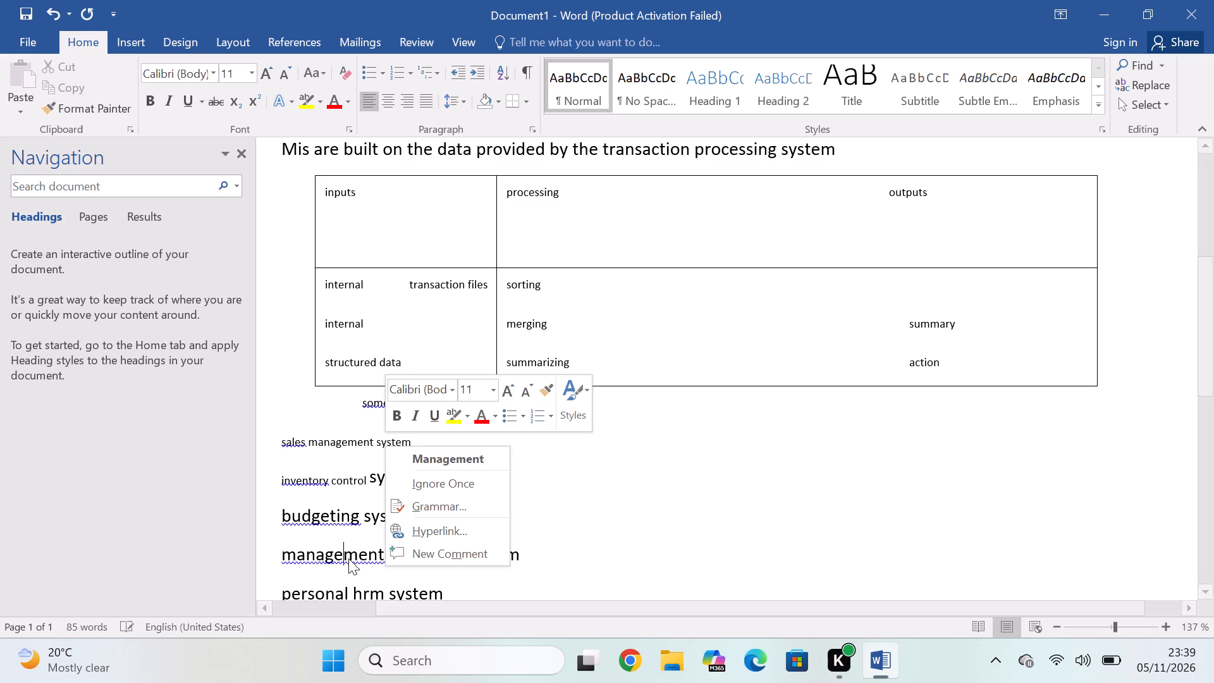
left_click(439, 453)
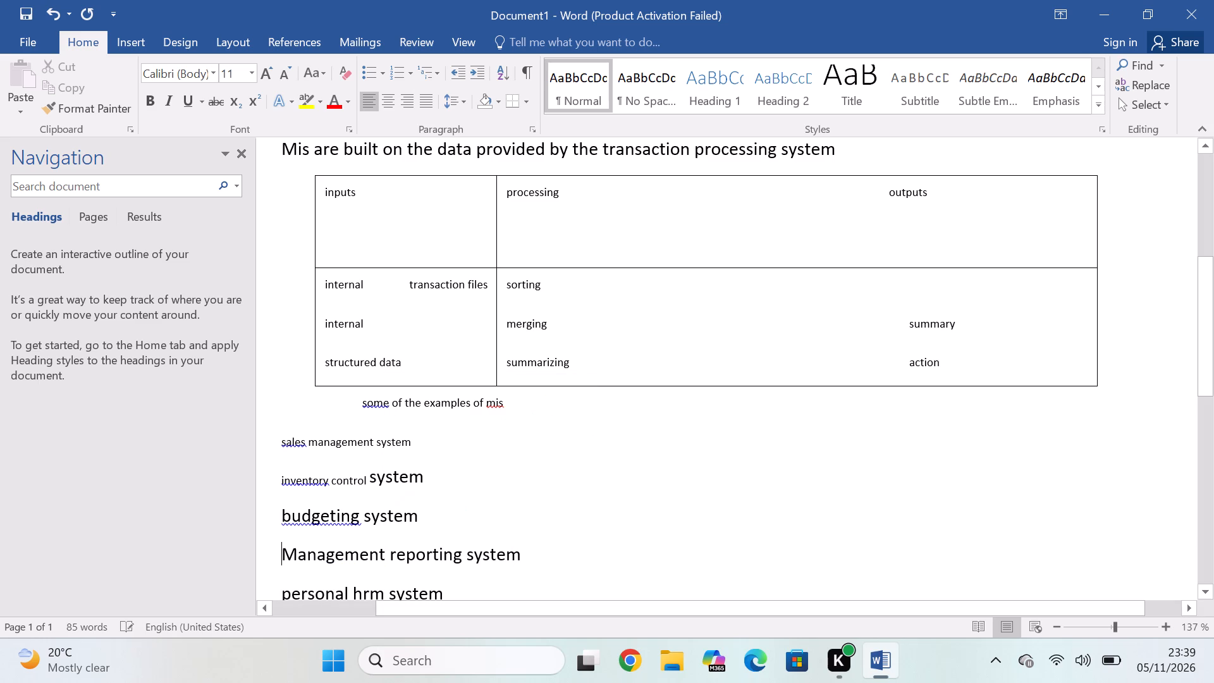
left_click(314, 520)
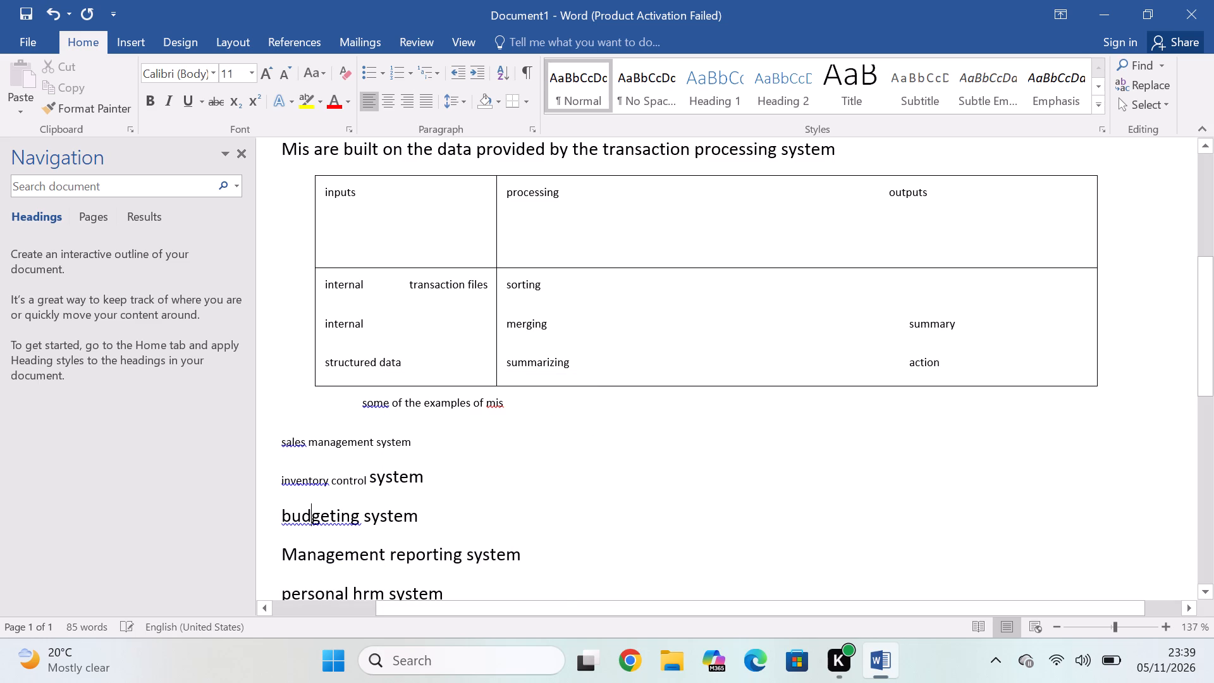
right_click(314, 520)
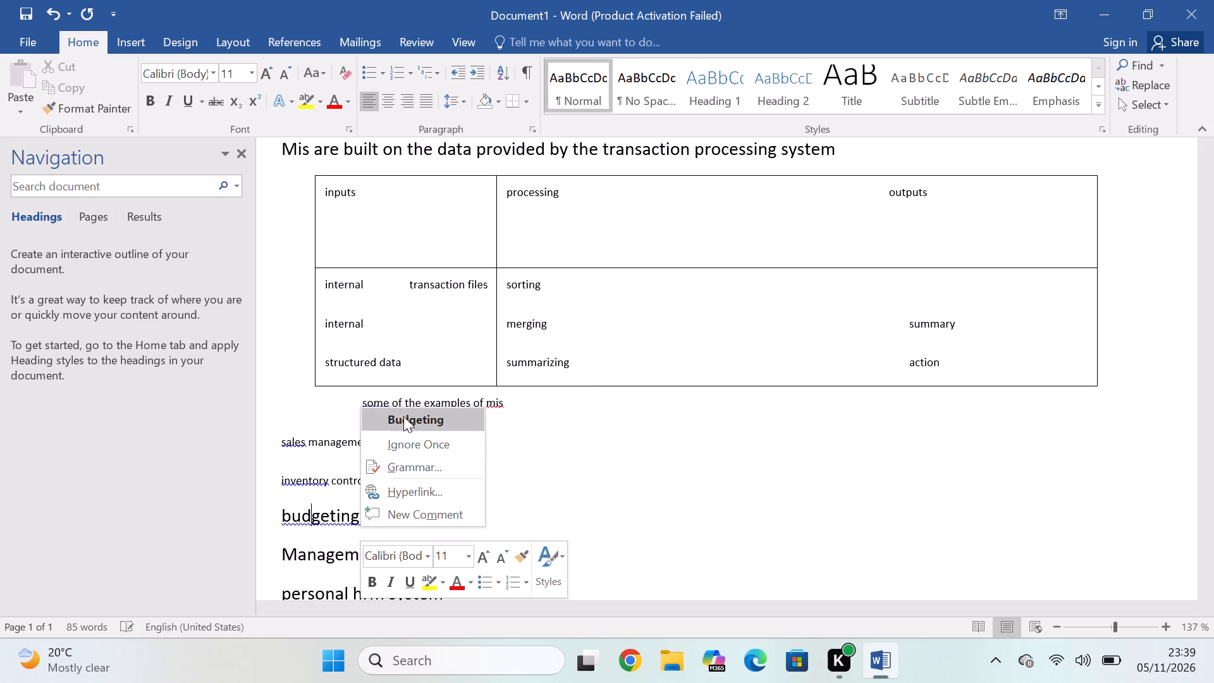
left_click(402, 415)
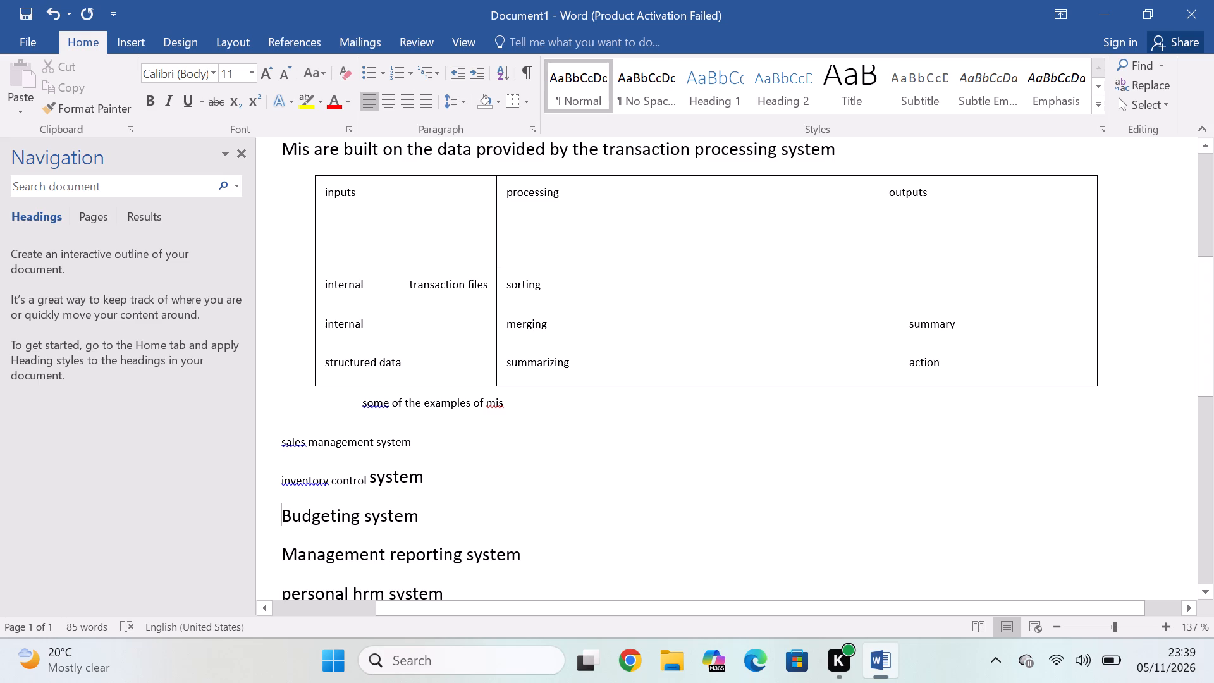
right_click(304, 483)
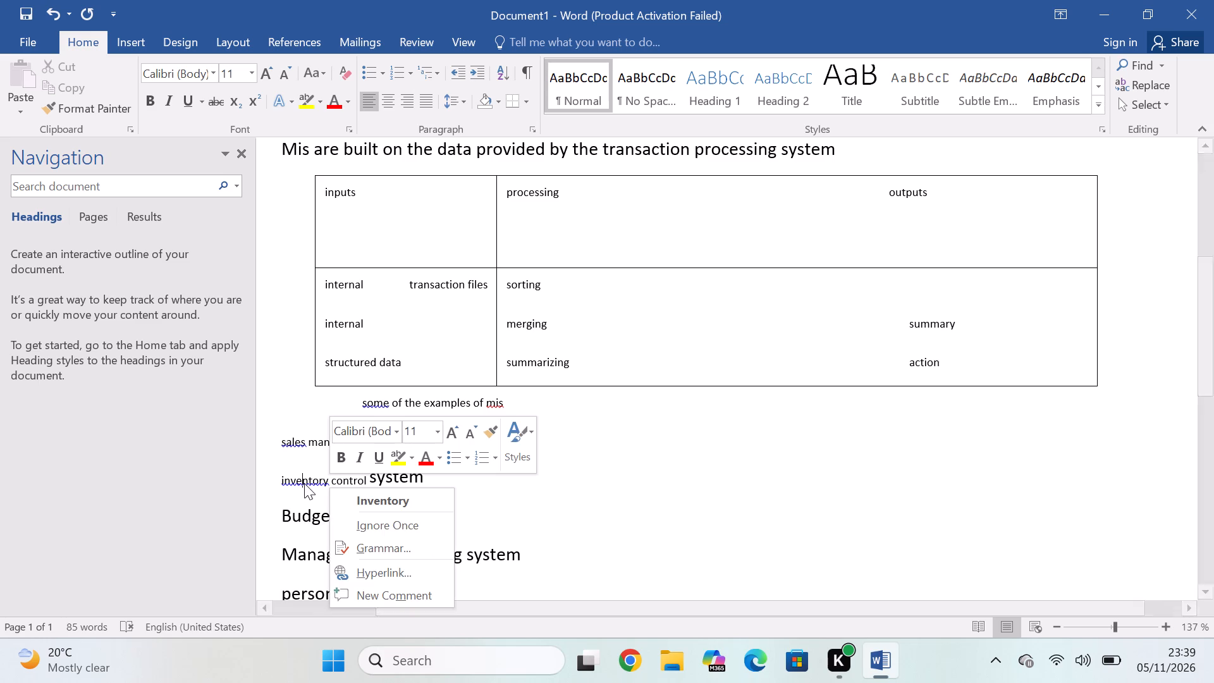
double_click(372, 492)
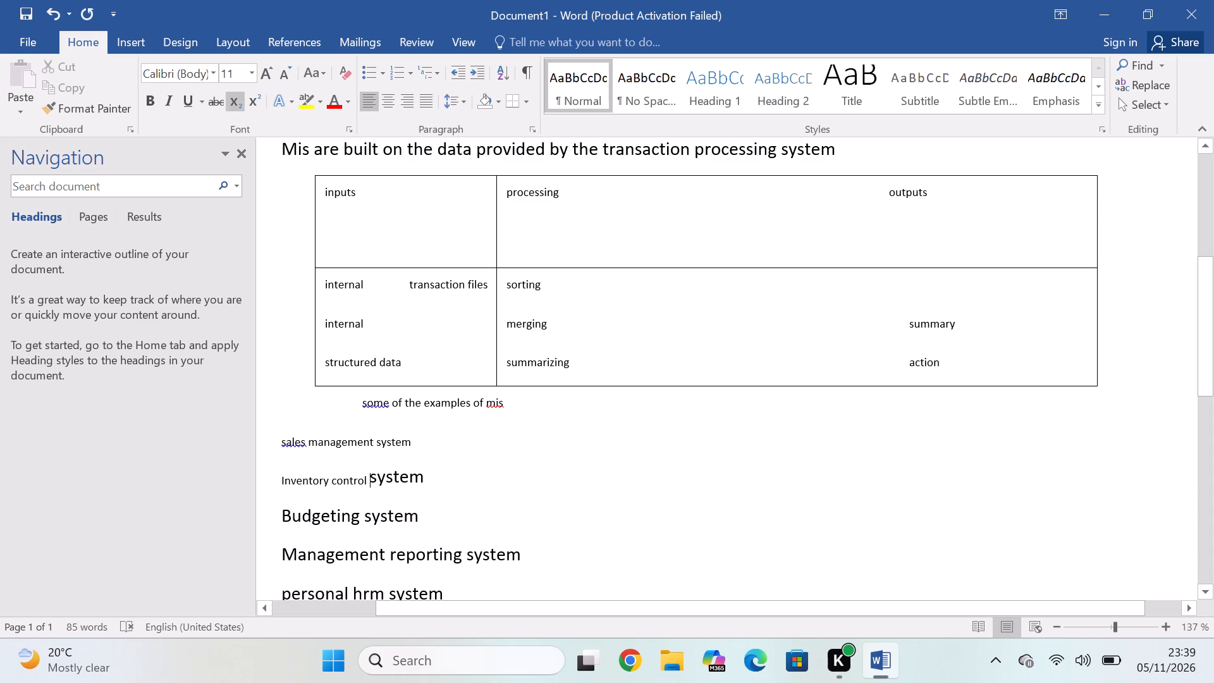
Set the font size to 16 for the "some of the examples of mis" line and the whole list below it.
left_click(471, 590)
right_click_drag(471, 590, 395, 586)
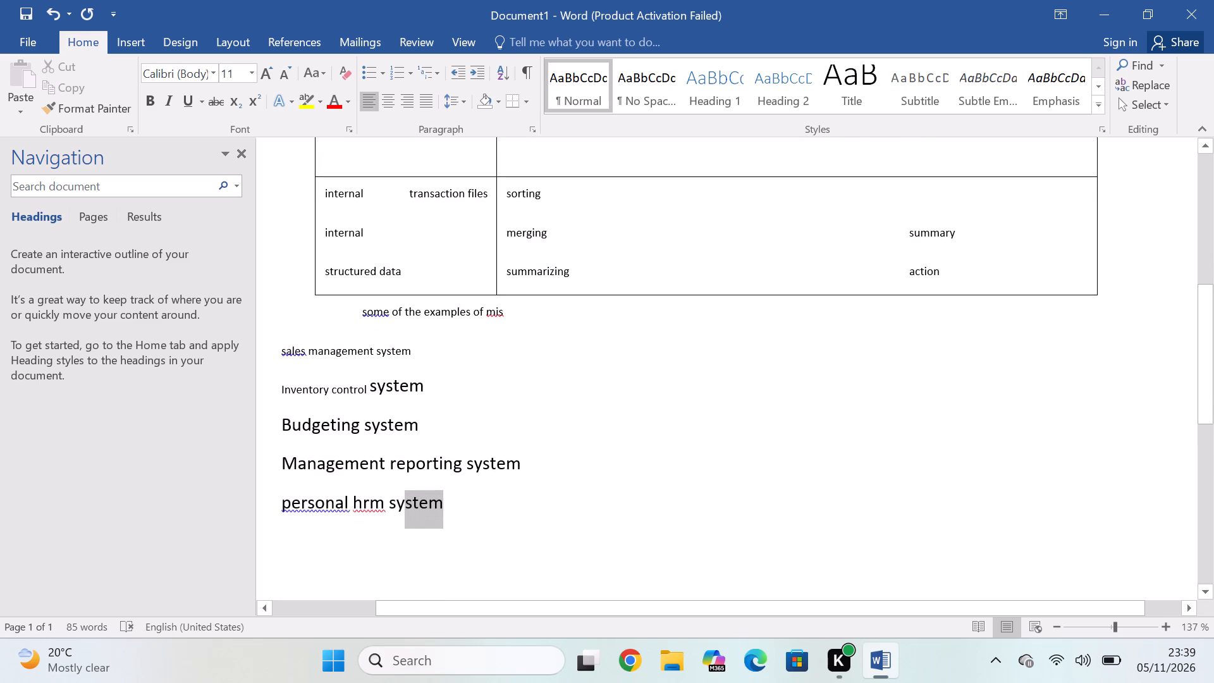
right_click_drag(395, 586, 291, 451)
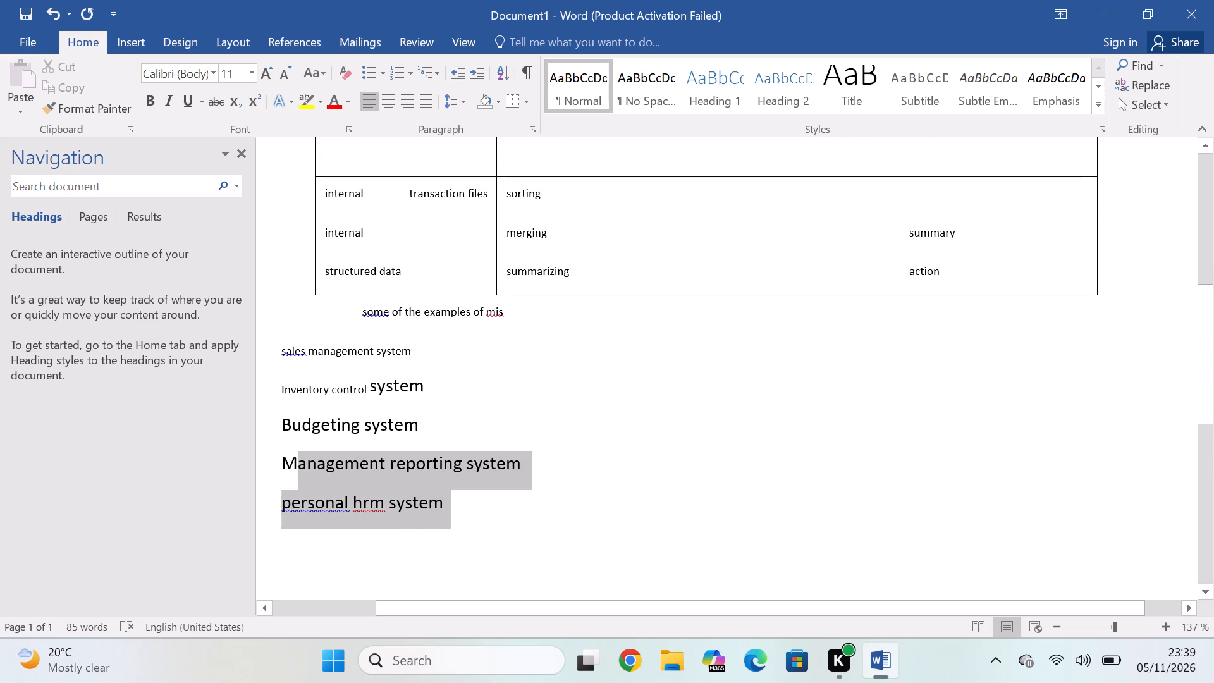
right_click_drag(291, 451, 279, 401)
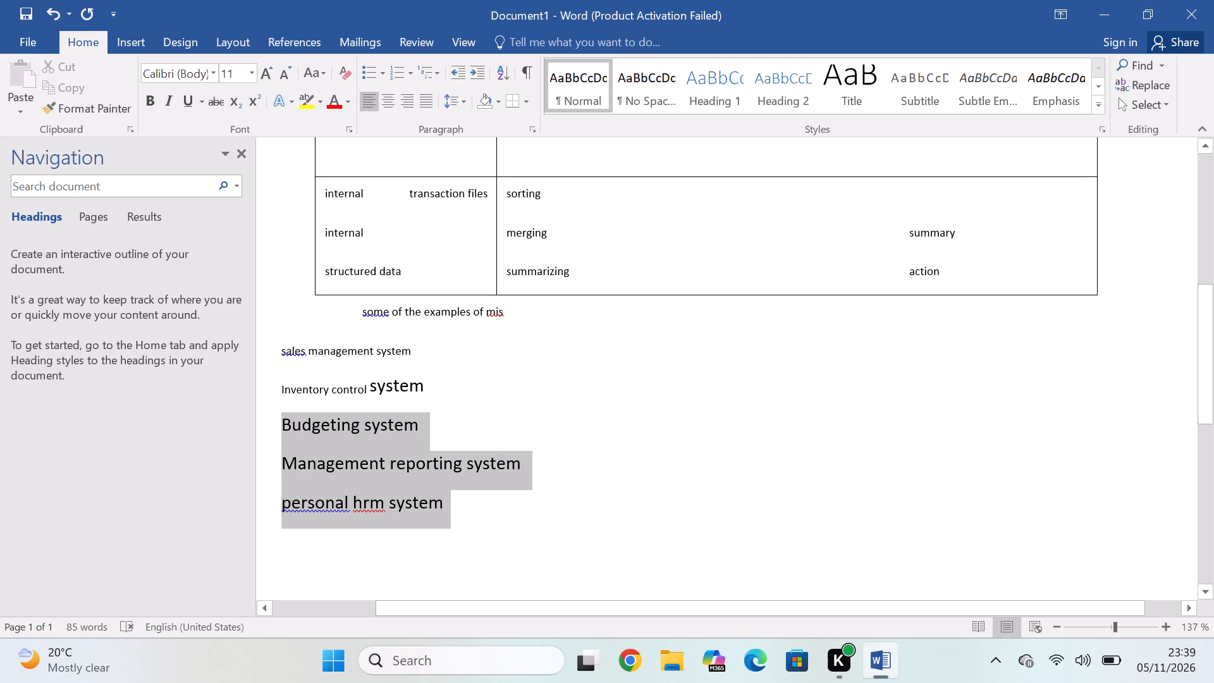
right_click_drag(279, 401, 273, 359)
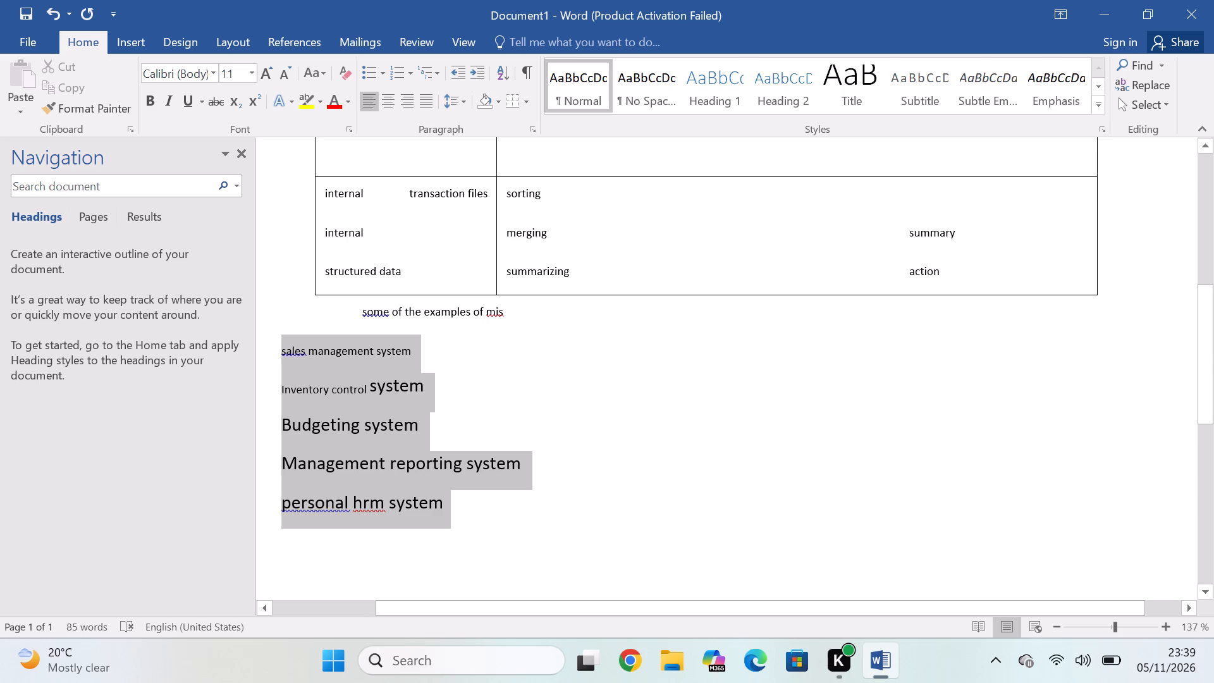
right_click_drag(273, 359, 279, 338)
right_click_drag(279, 338, 288, 326)
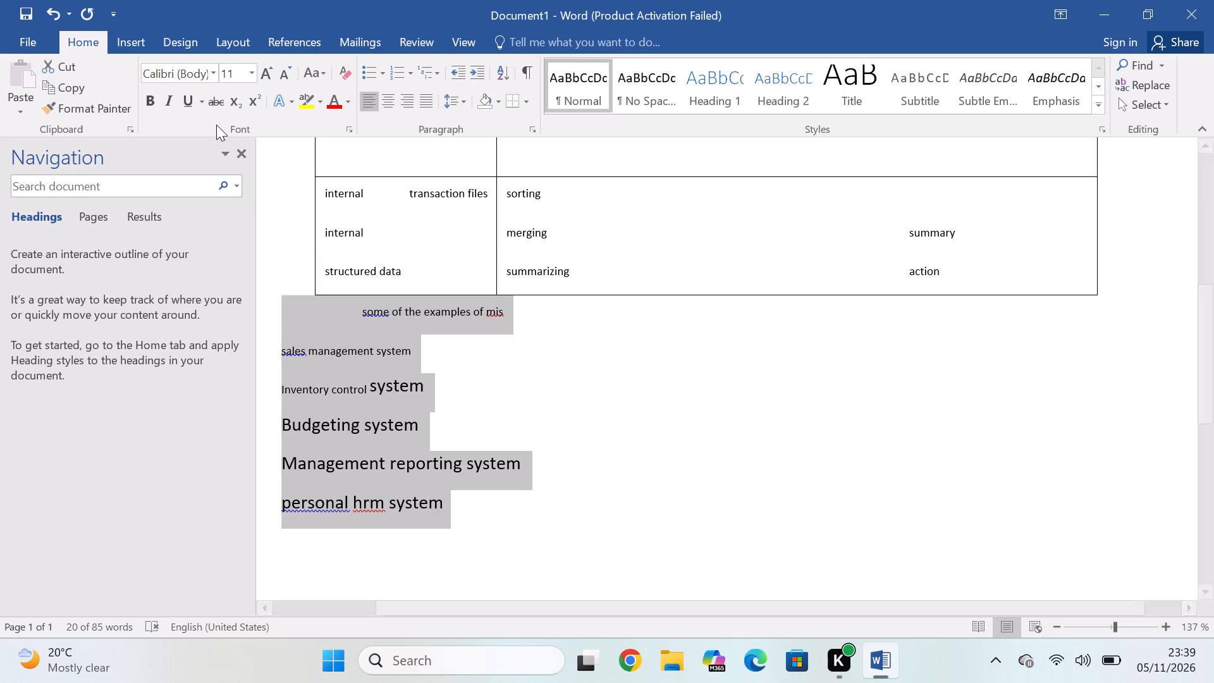
left_click(252, 70)
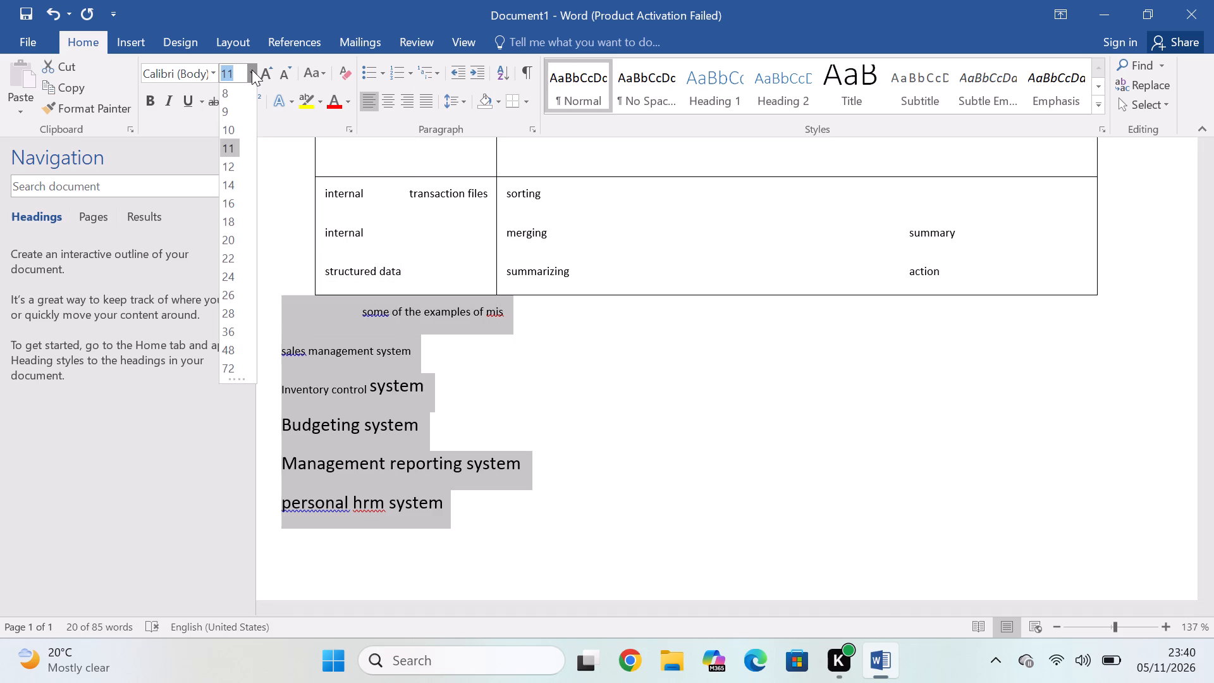
left_click(231, 207)
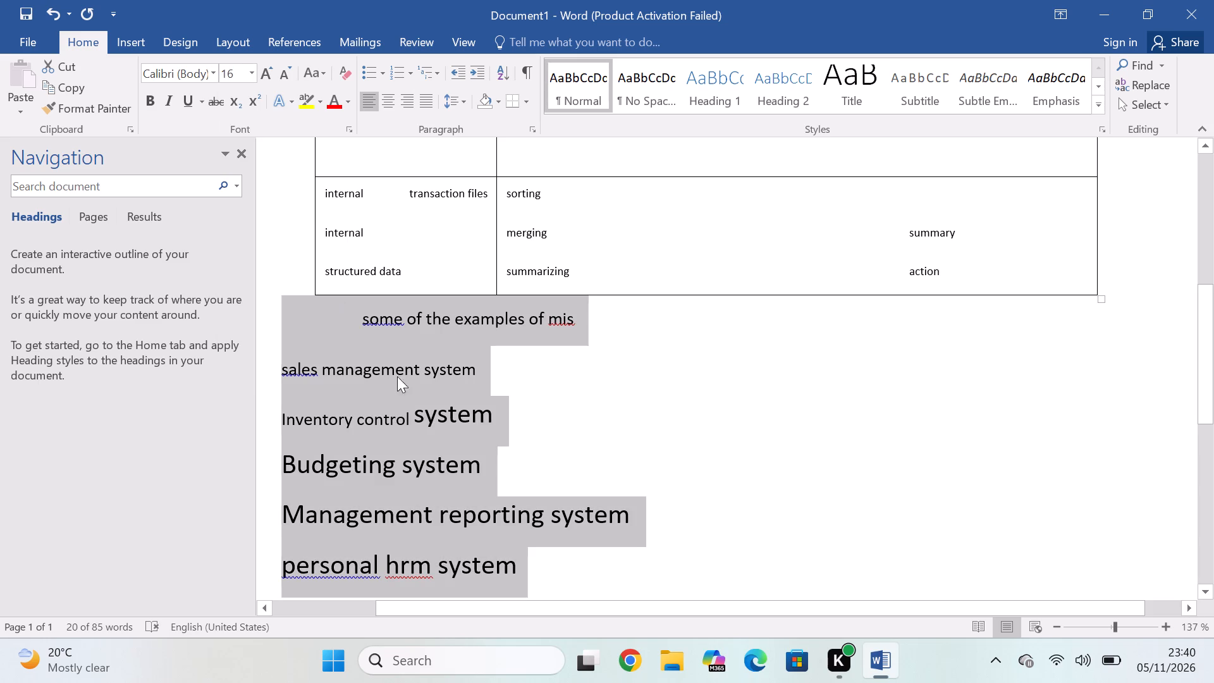
Apply the suggested capitalisation "Sales" to the first word of the "sales management system" line.
double_click(408, 376)
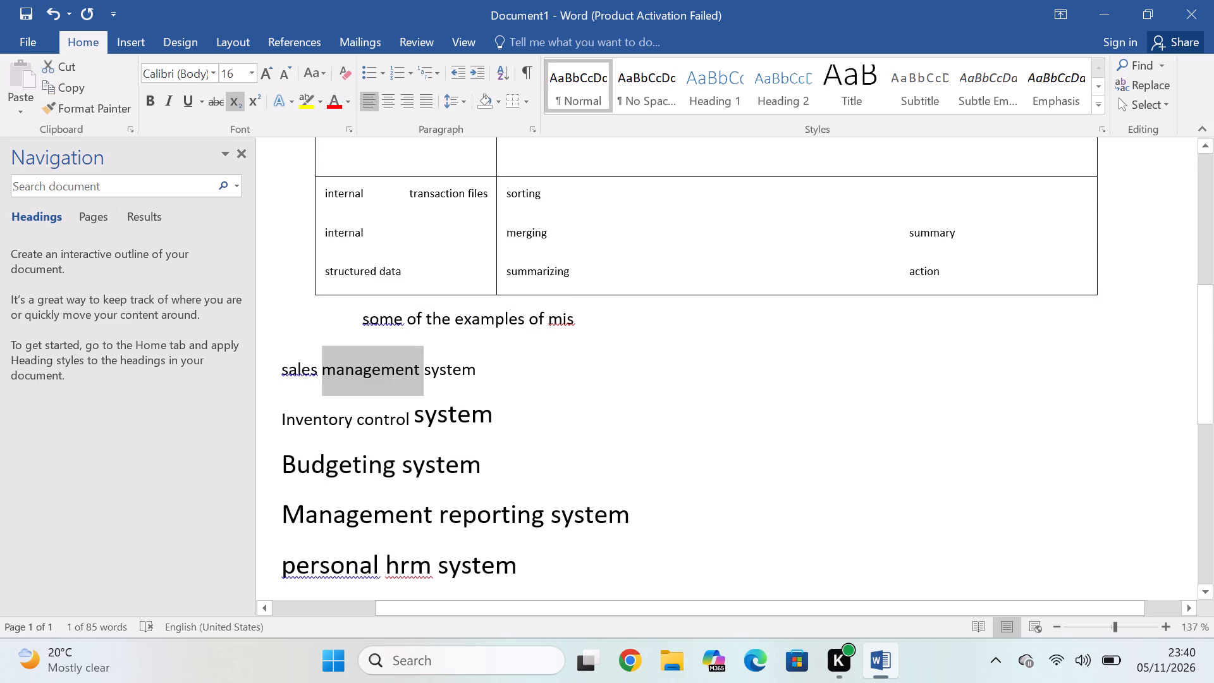
double_click(291, 372)
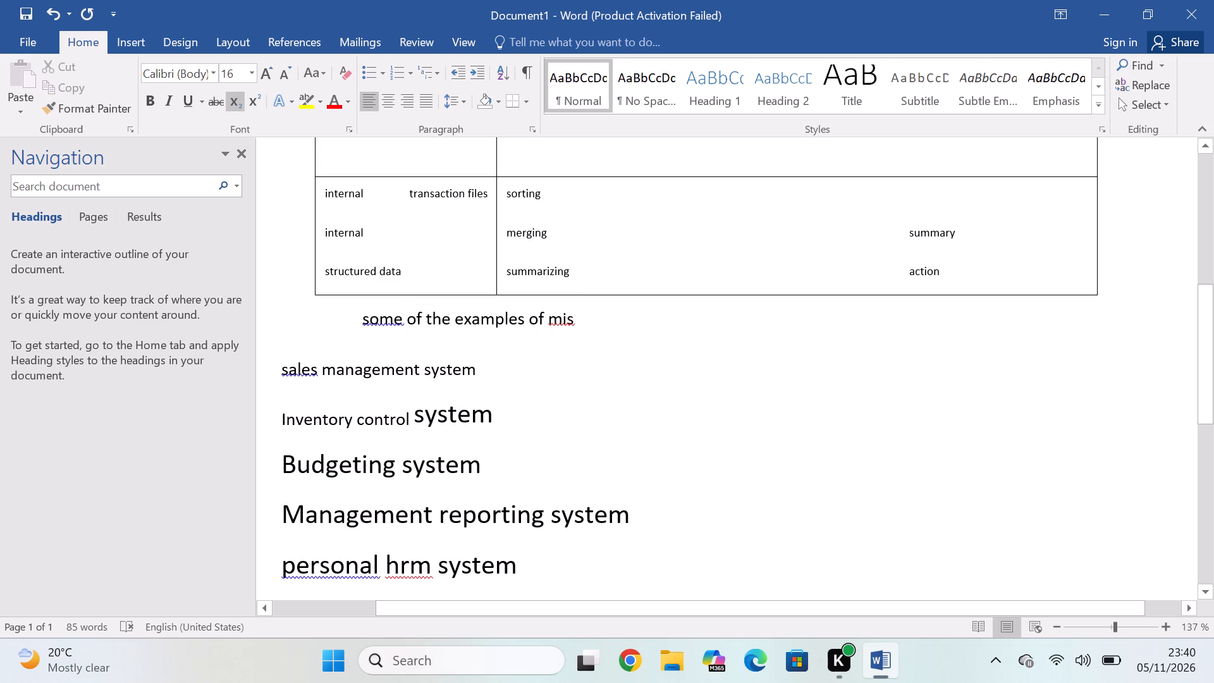
right_click(291, 374)
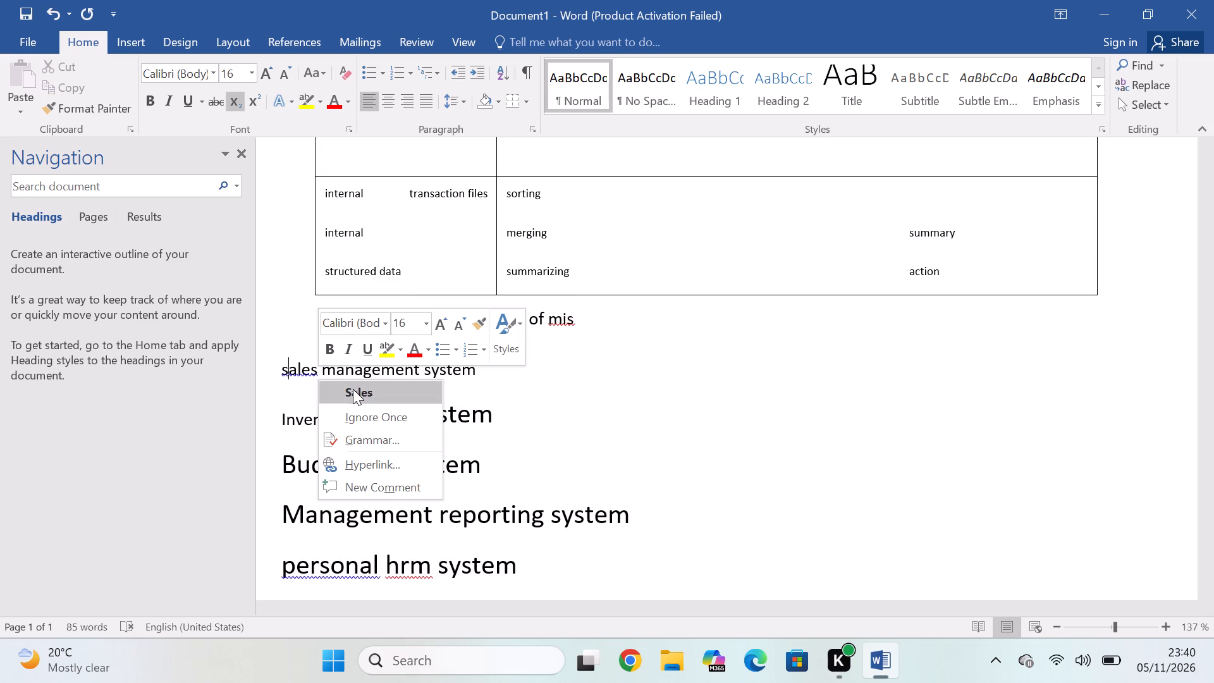
left_click(353, 389)
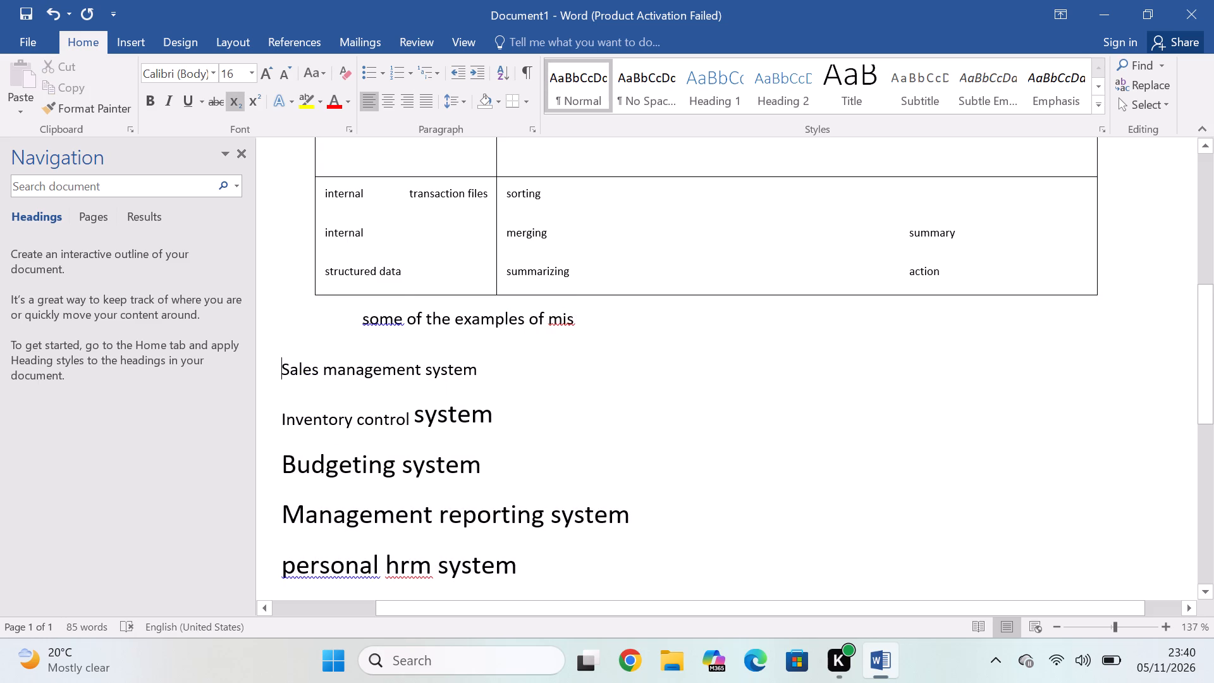
Set the font size to 22 for the text from "some of the examples of mis" through "Inventory control".
left_click(409, 421)
right_click_drag(409, 421, 323, 392)
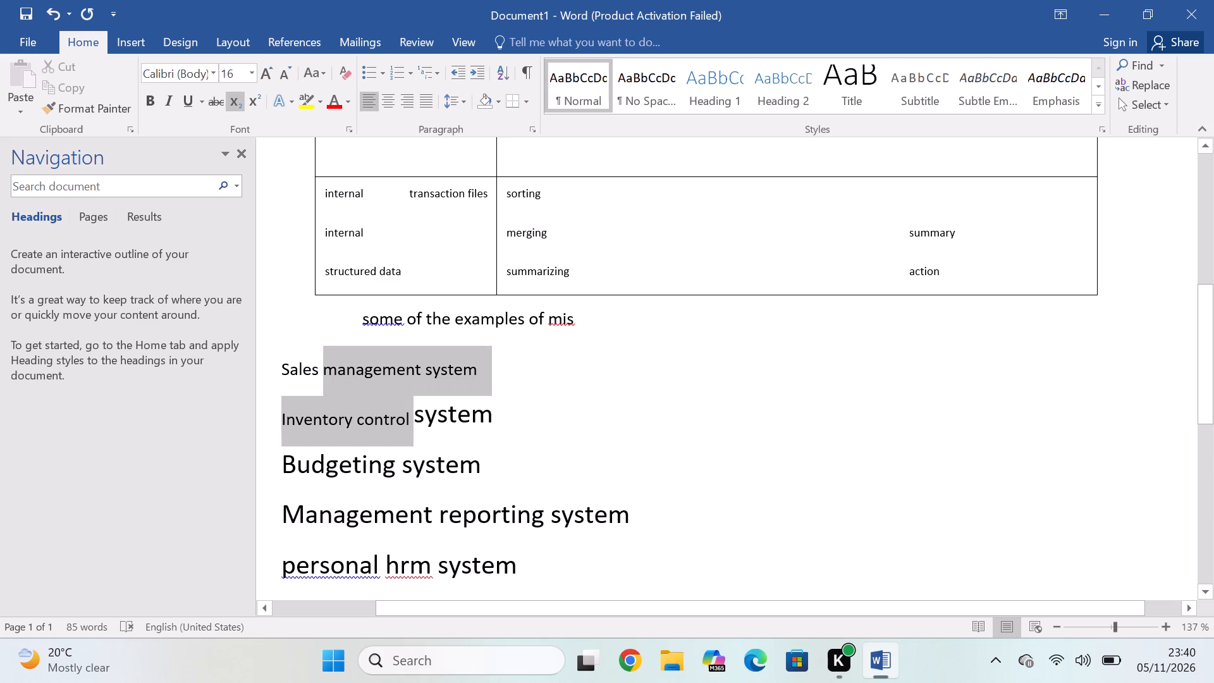
right_click_drag(323, 392, 319, 352)
left_click_drag(314, 372, 319, 352)
left_click_drag(319, 352, 317, 347)
right_click_drag(319, 352, 308, 338)
left_click(308, 338)
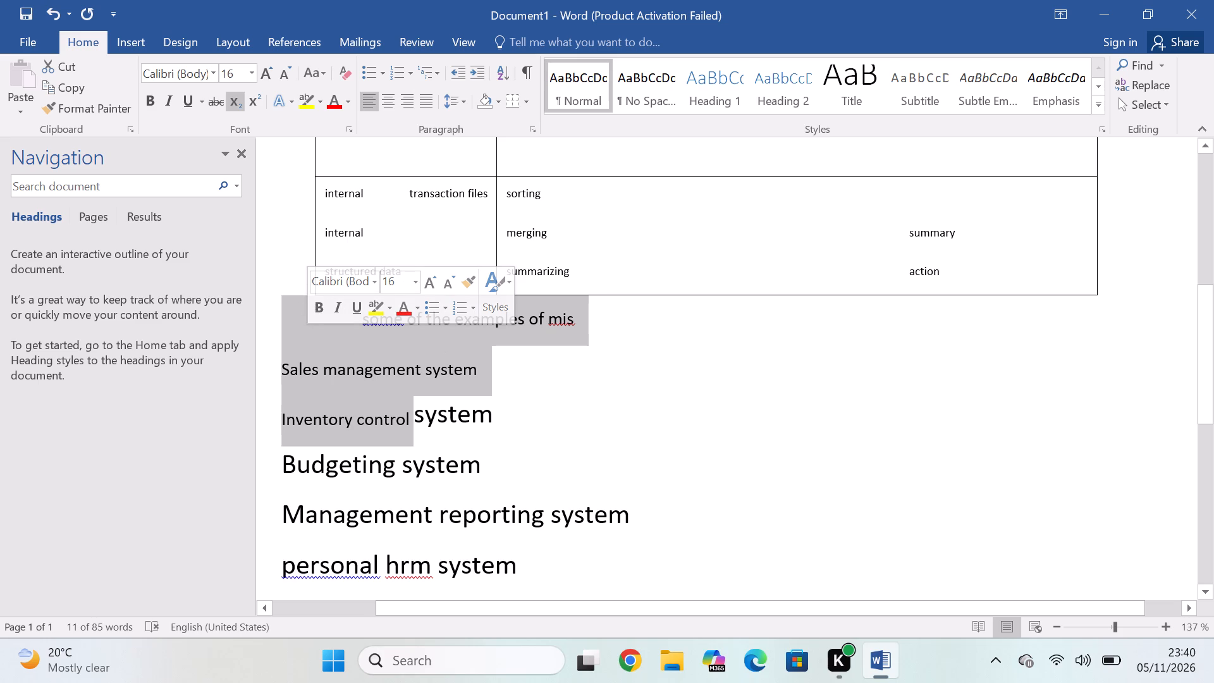
left_click(248, 71)
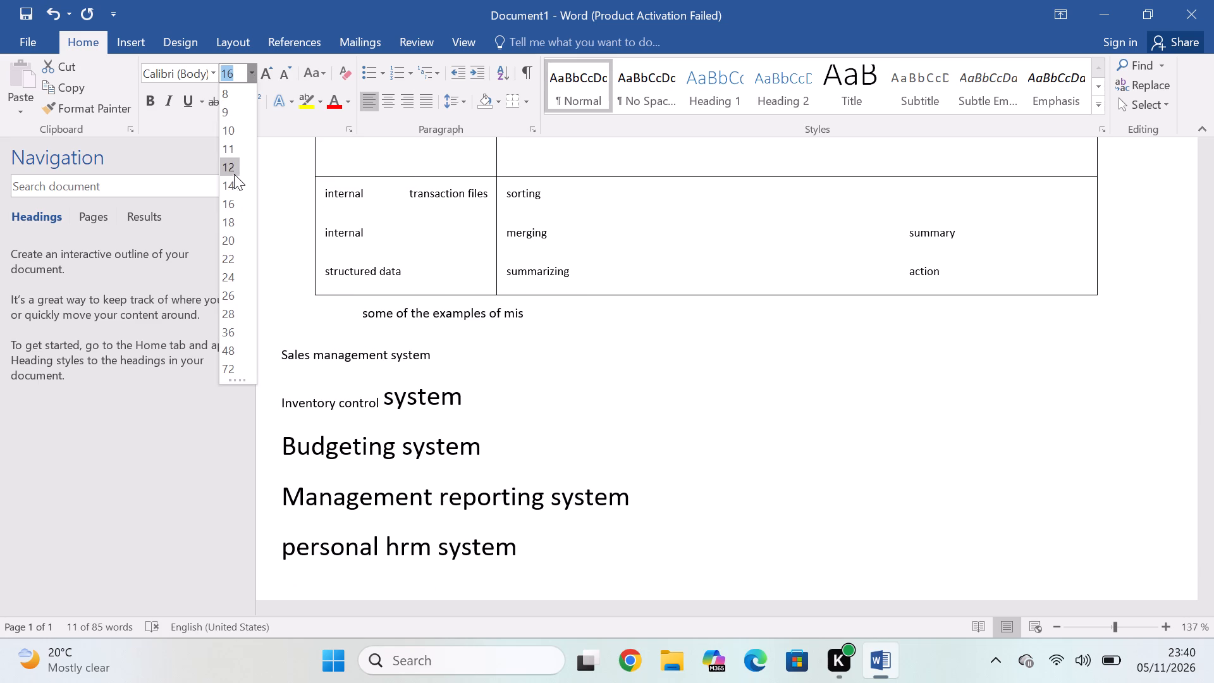
left_click(230, 249)
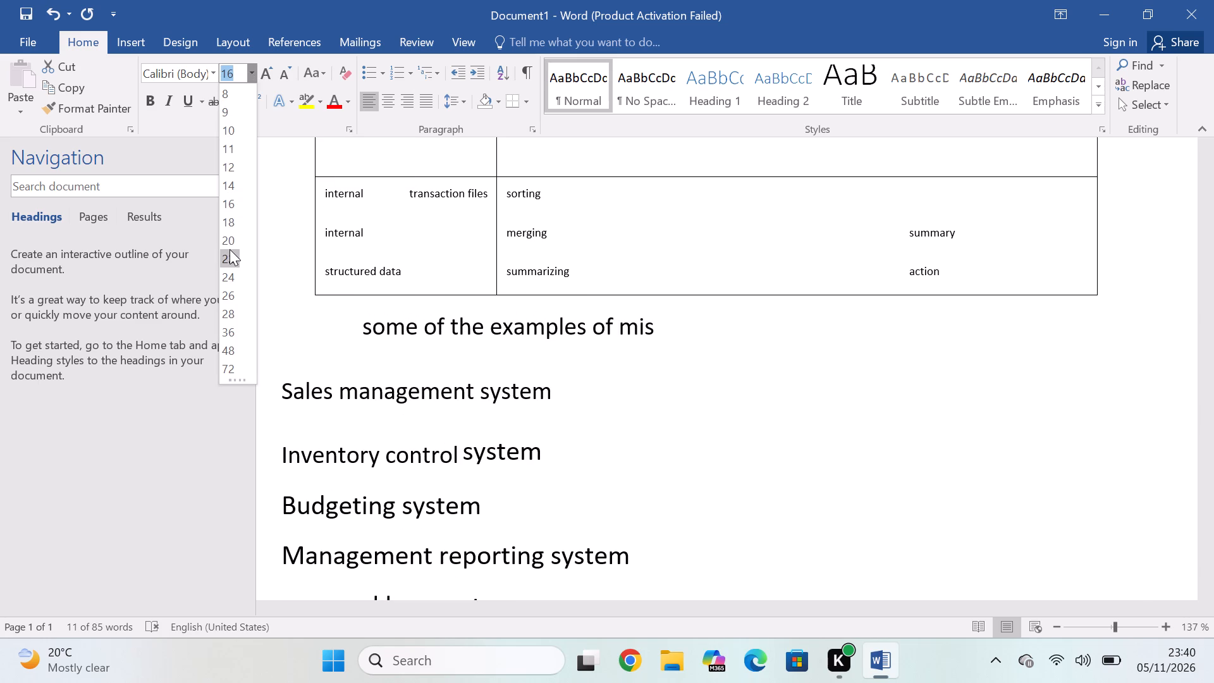
left_click(231, 250)
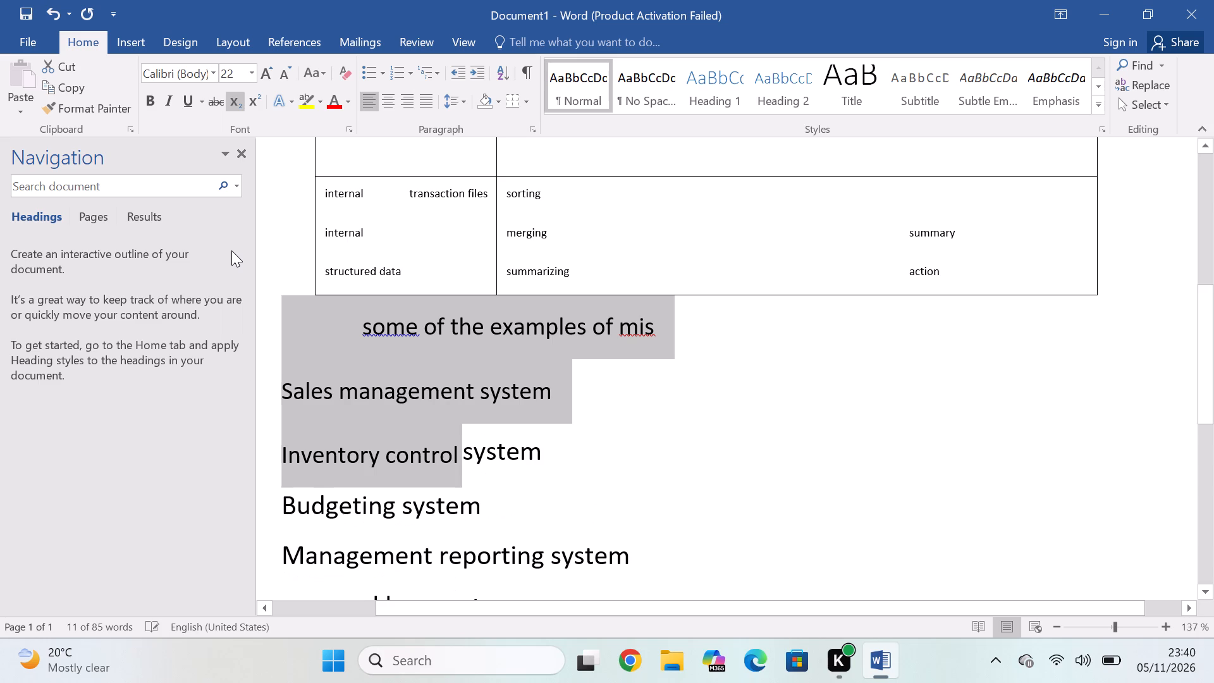
left_click(232, 253)
left_click(271, 268)
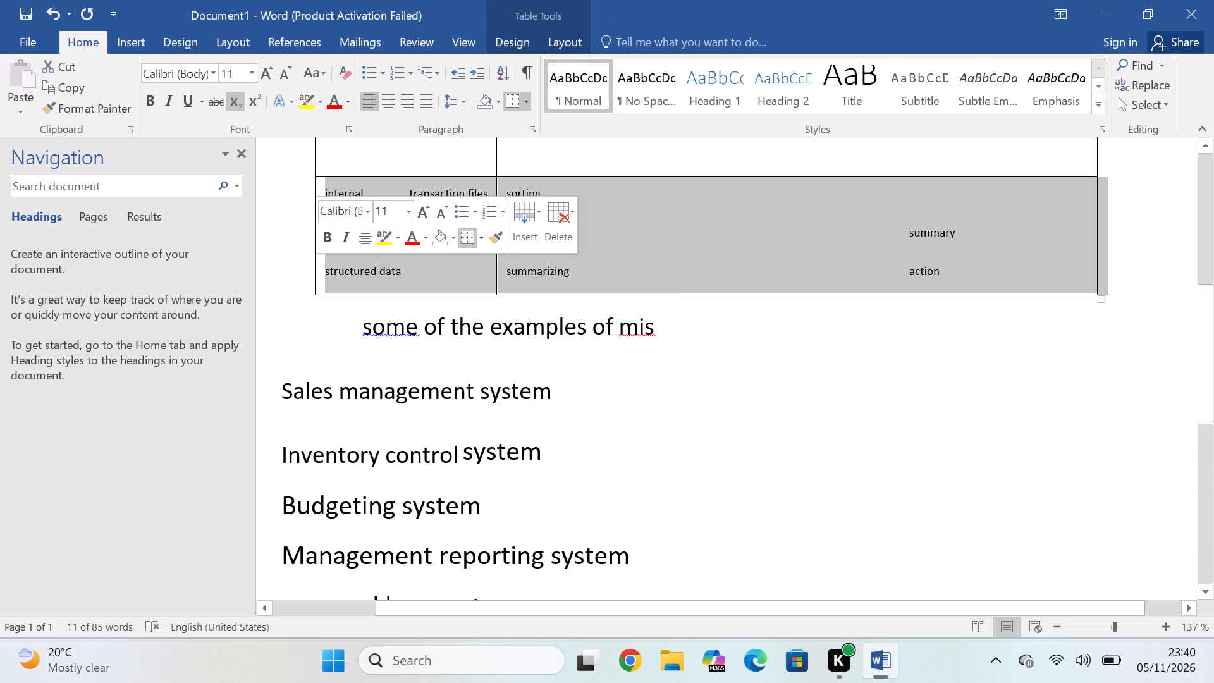
Apply the suggested capitalisation "Some" to the first word of the "some of the examples of mis" line.
double_click(393, 330)
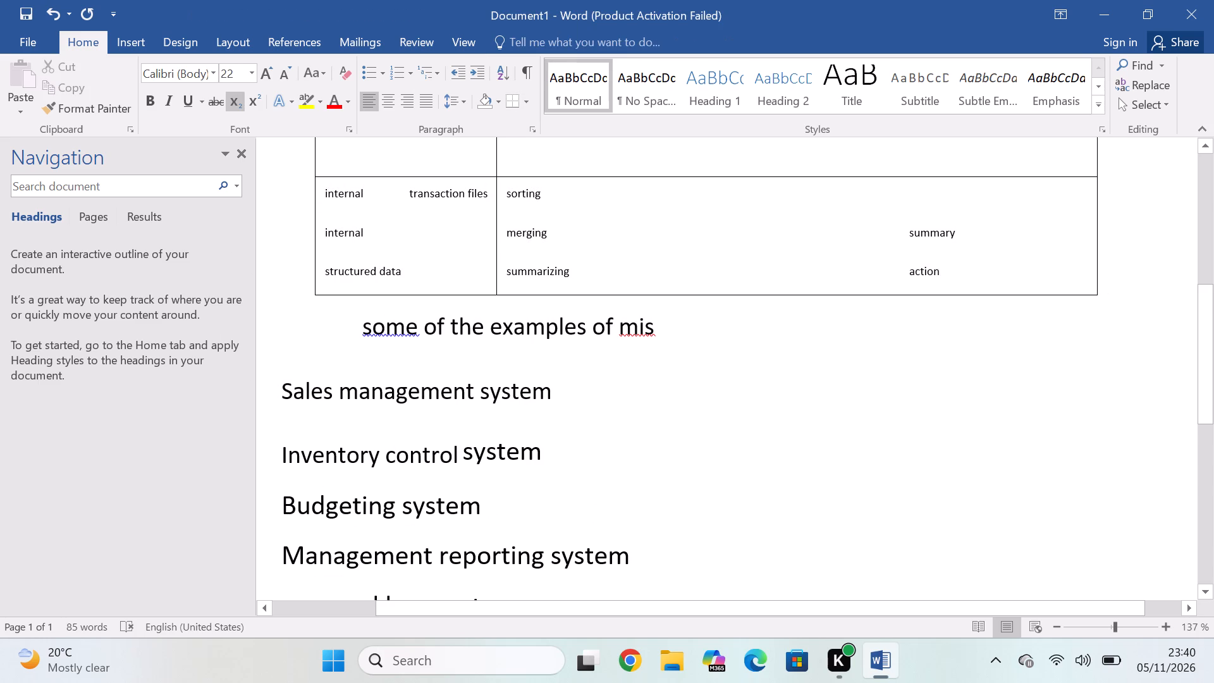
right_click(395, 332)
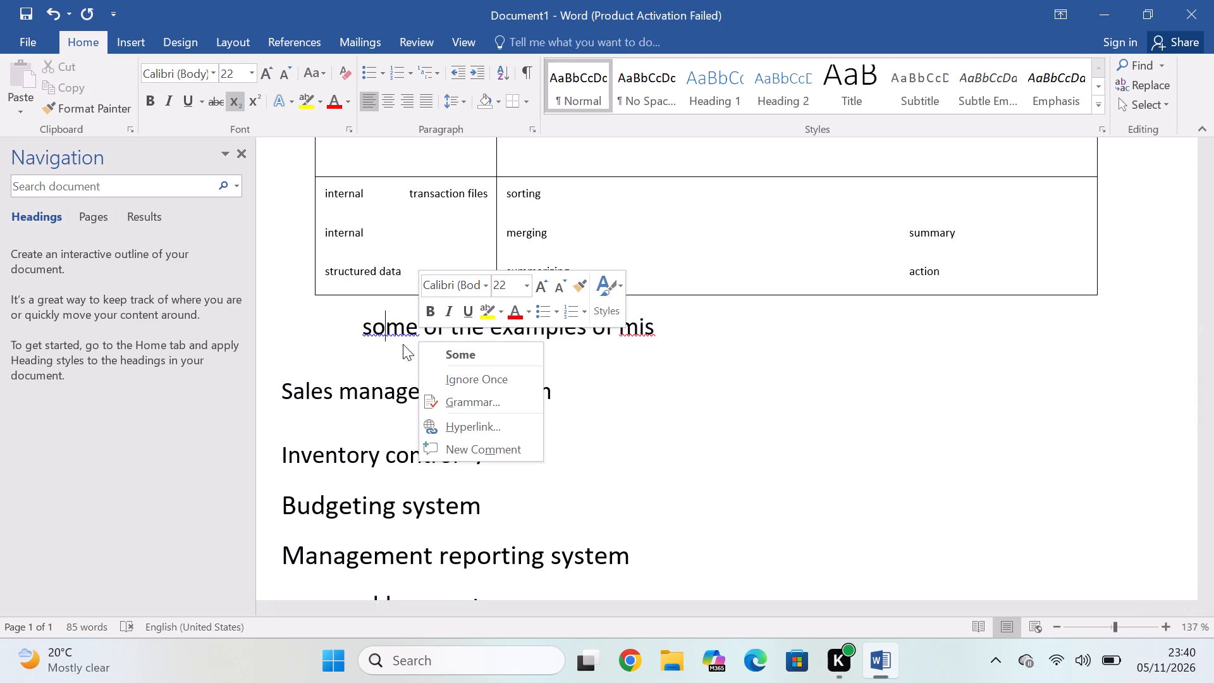
left_click(450, 351)
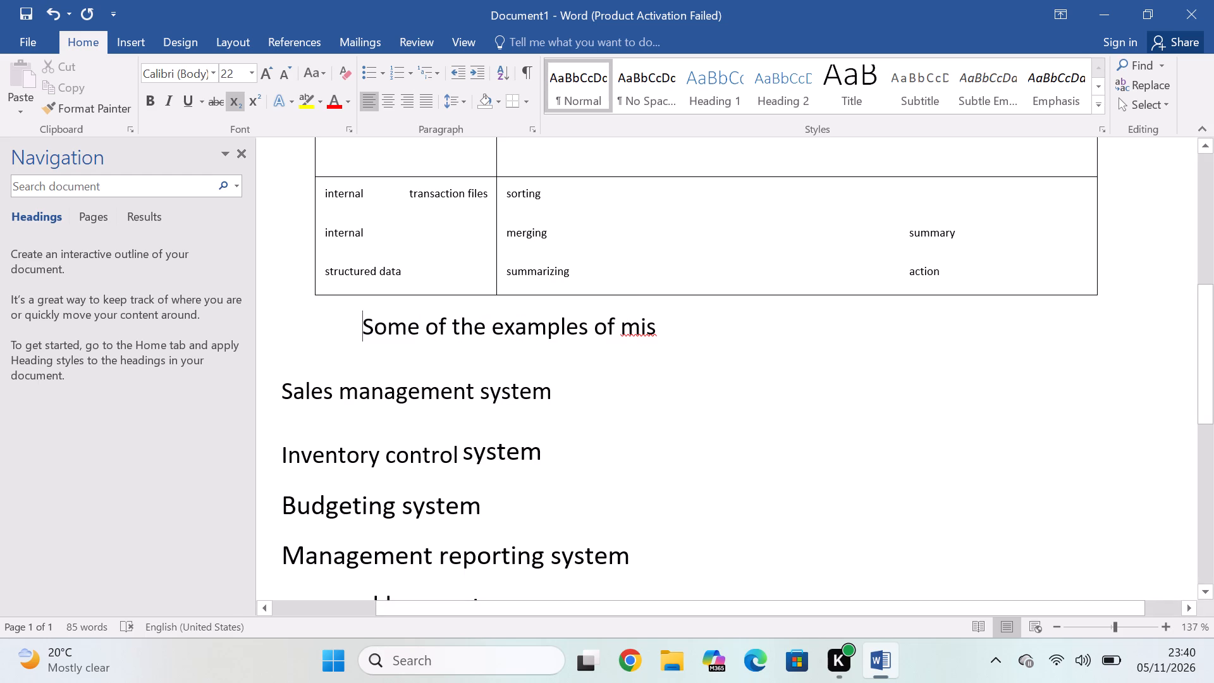
Make the whole "Some of the examples of mis" line bold.
right_click_drag(661, 326, 547, 325)
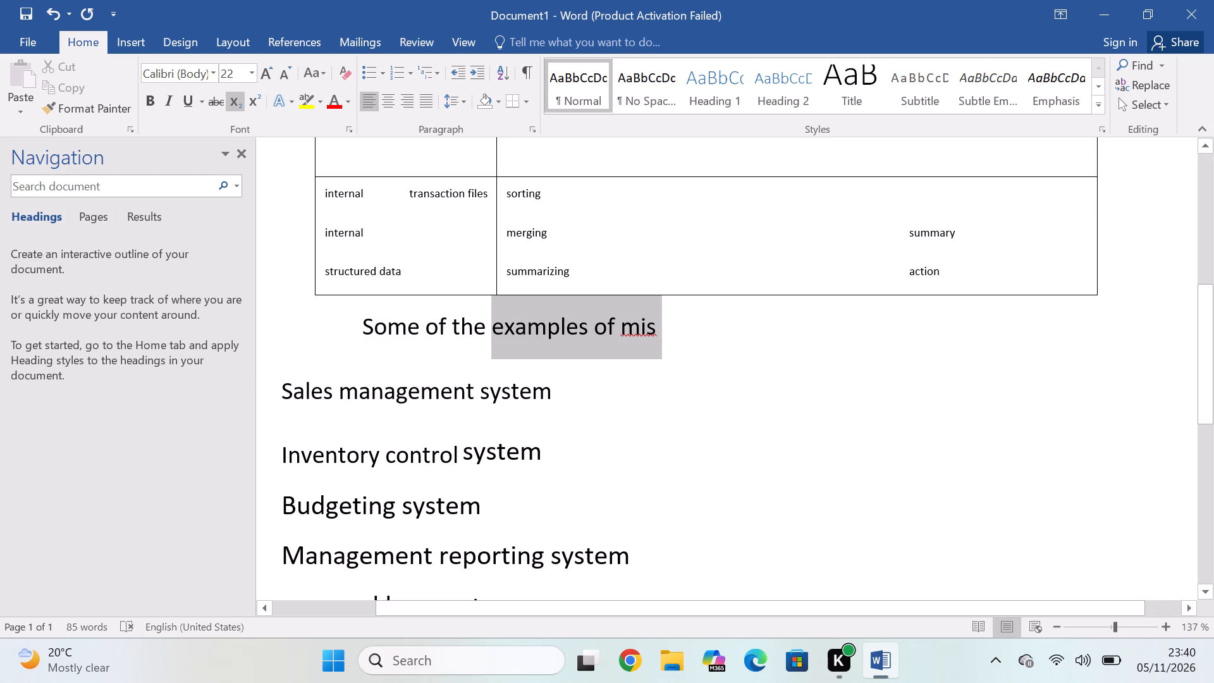
right_click_drag(547, 325, 433, 334)
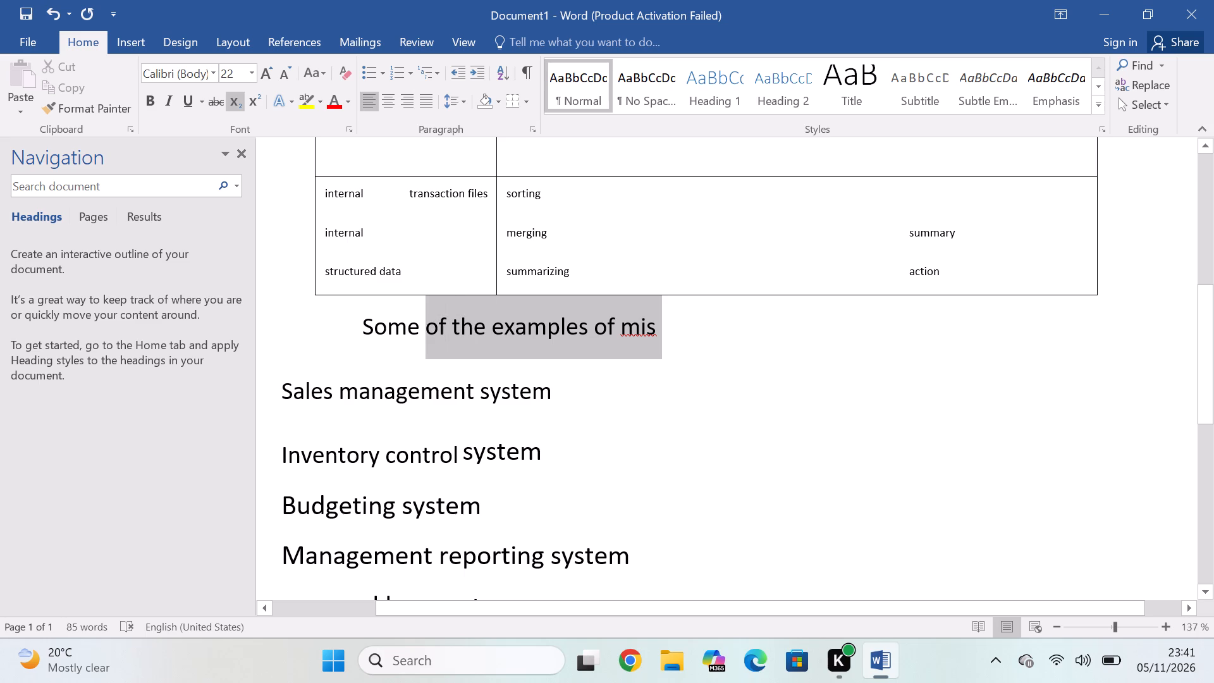
right_click_drag(433, 334, 406, 338)
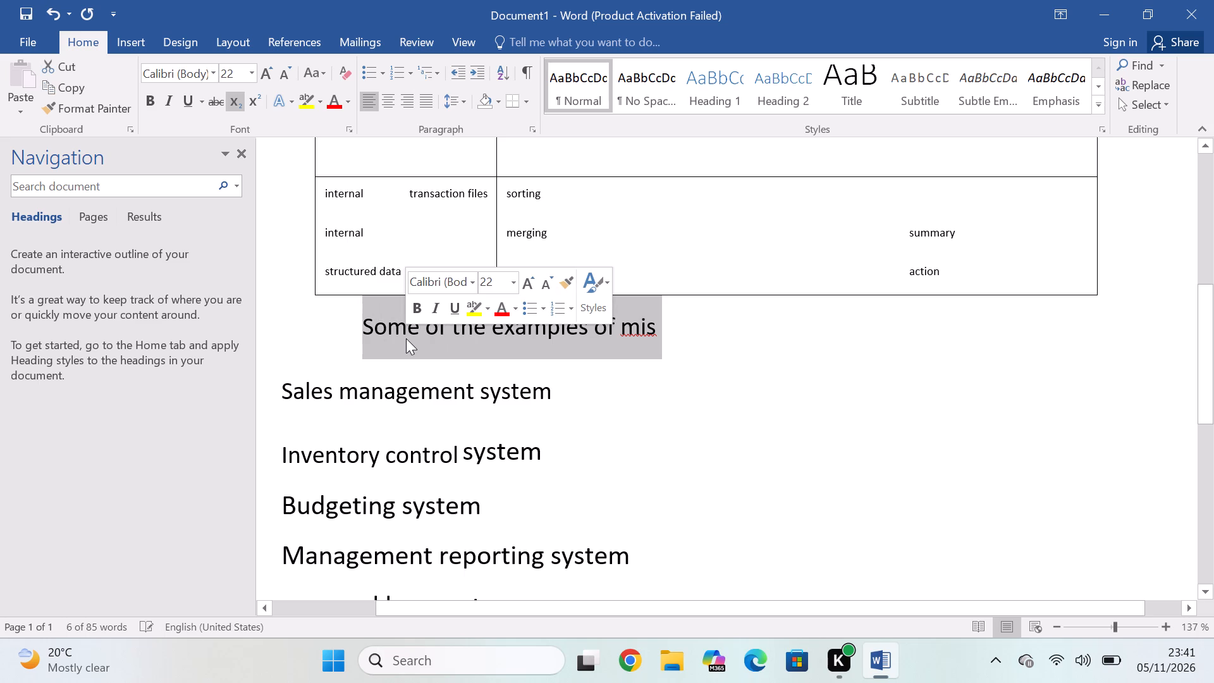
left_click(418, 309)
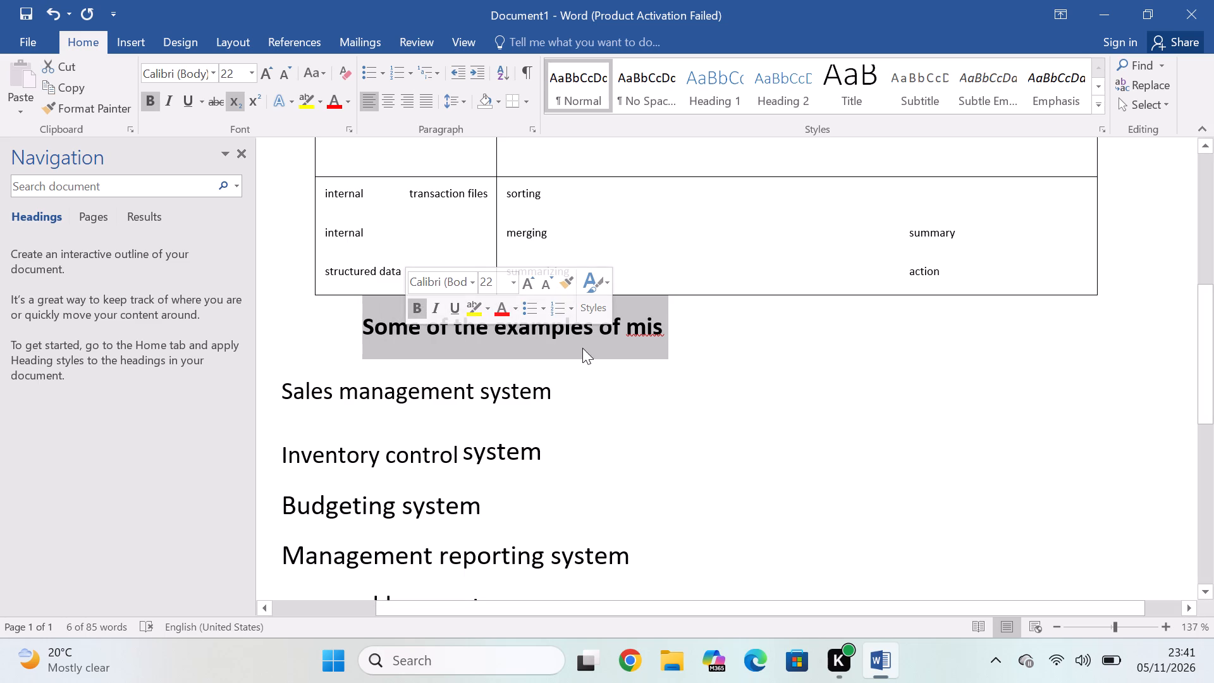
Replace "mis" at the end of the bold examples line with "management information sytem".
left_click(651, 321)
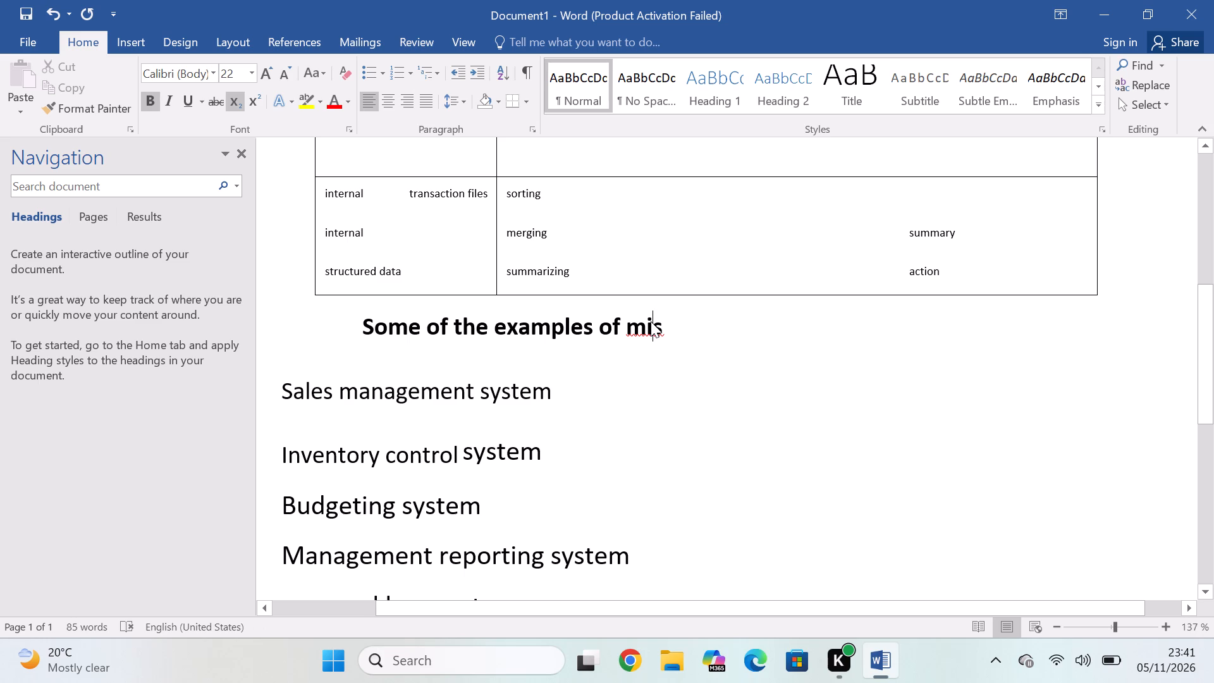
left_click(670, 326)
key("BackSpace")
key("BackSpace")
key("BackSpace")
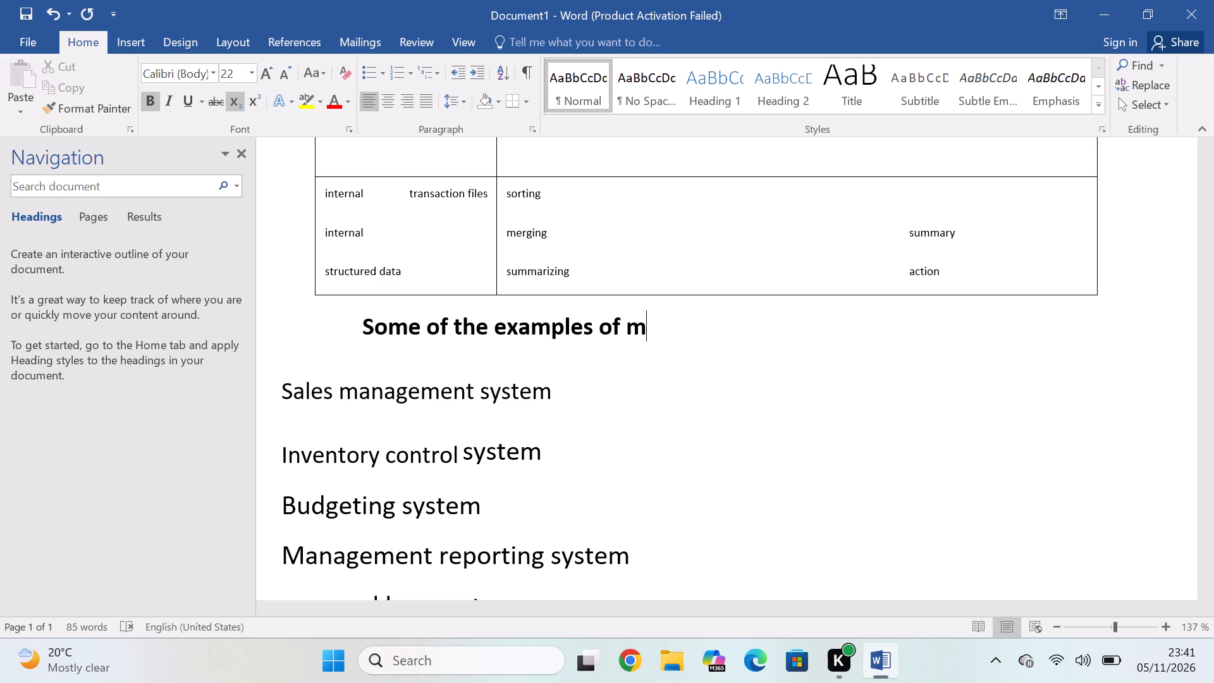
type("an")
type("agem")
key("e")
type("nt")
key("space")
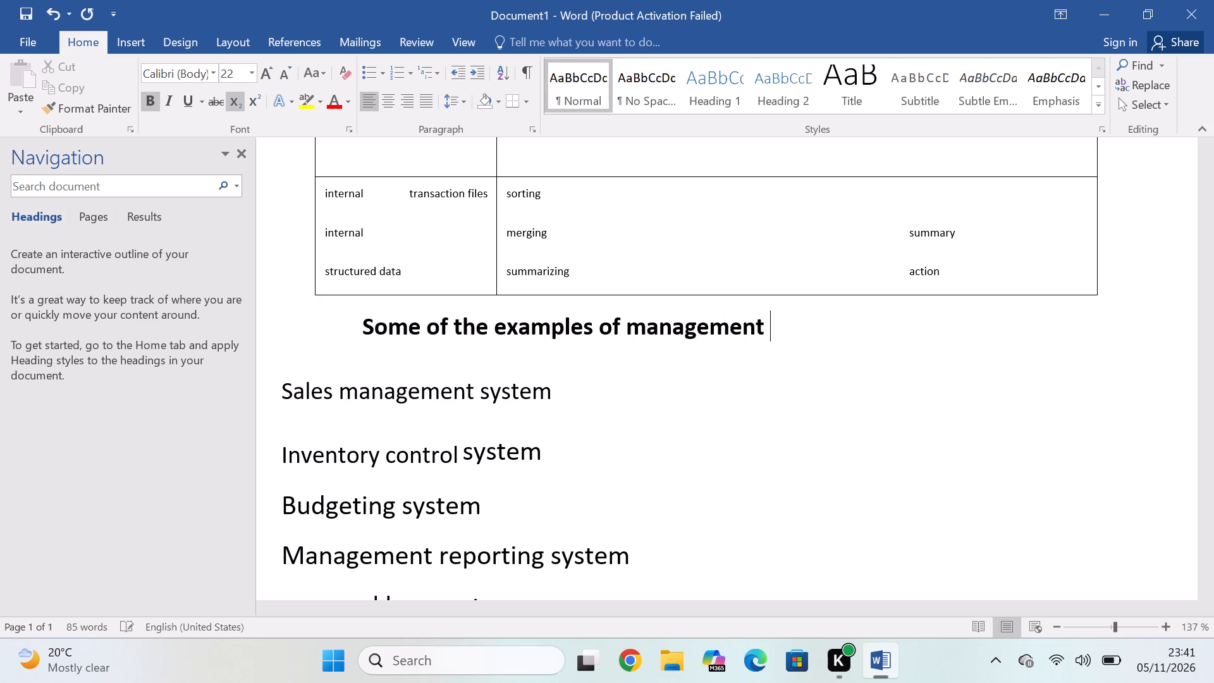
type("informs")
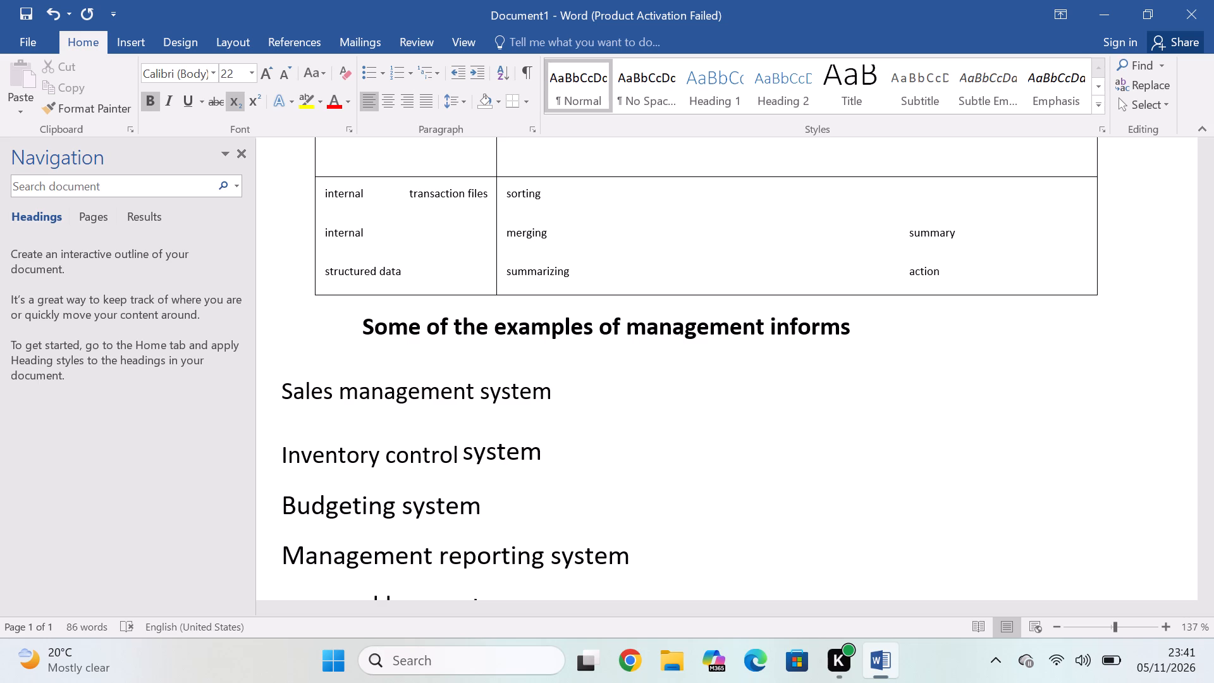
key("BackSpace")
type("atio")
key("space")
key("space")
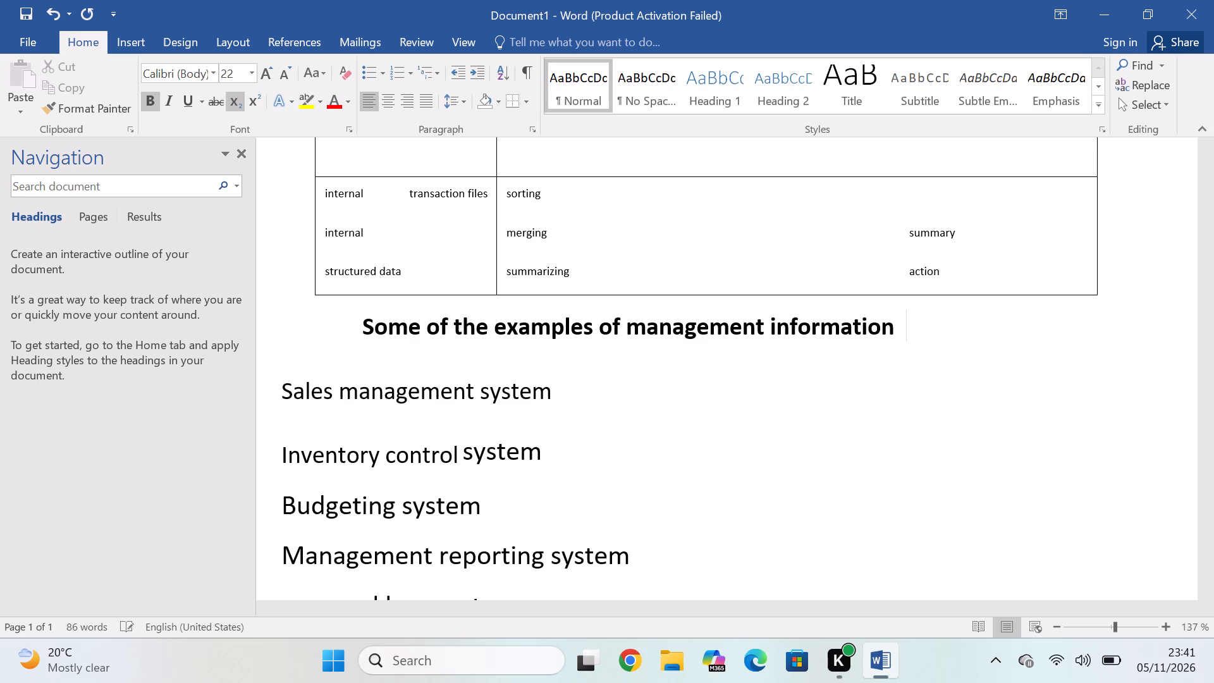
type("syts")
key("BackSpace")
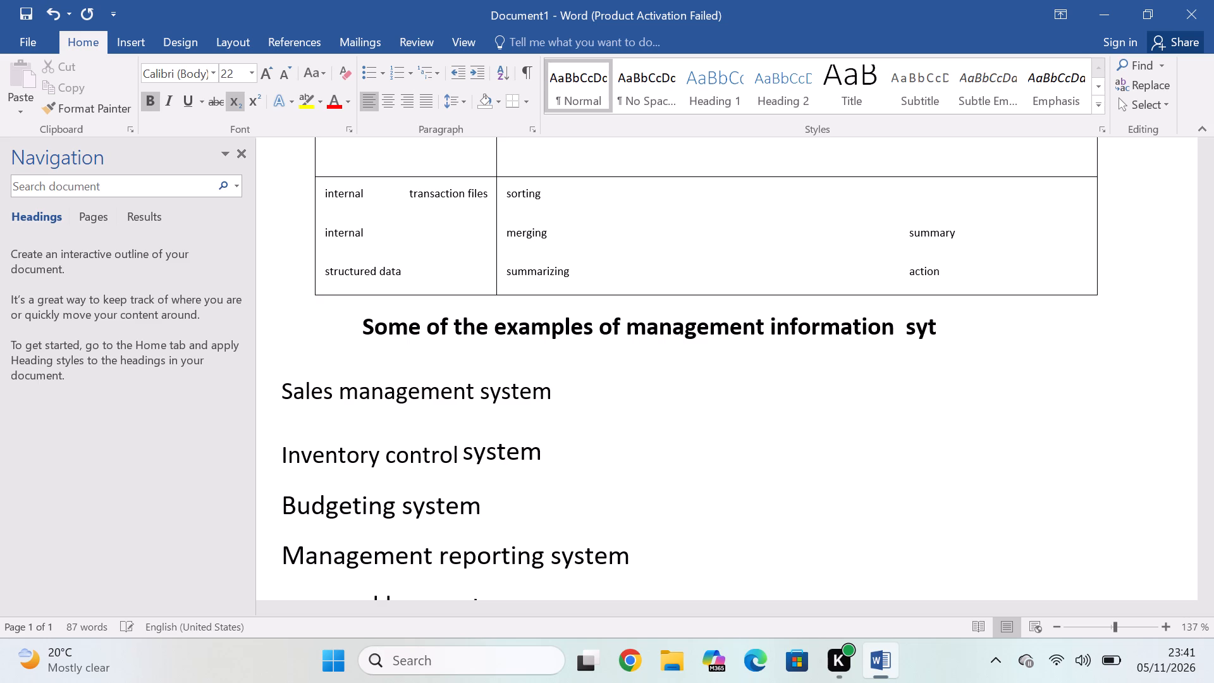
type("em")
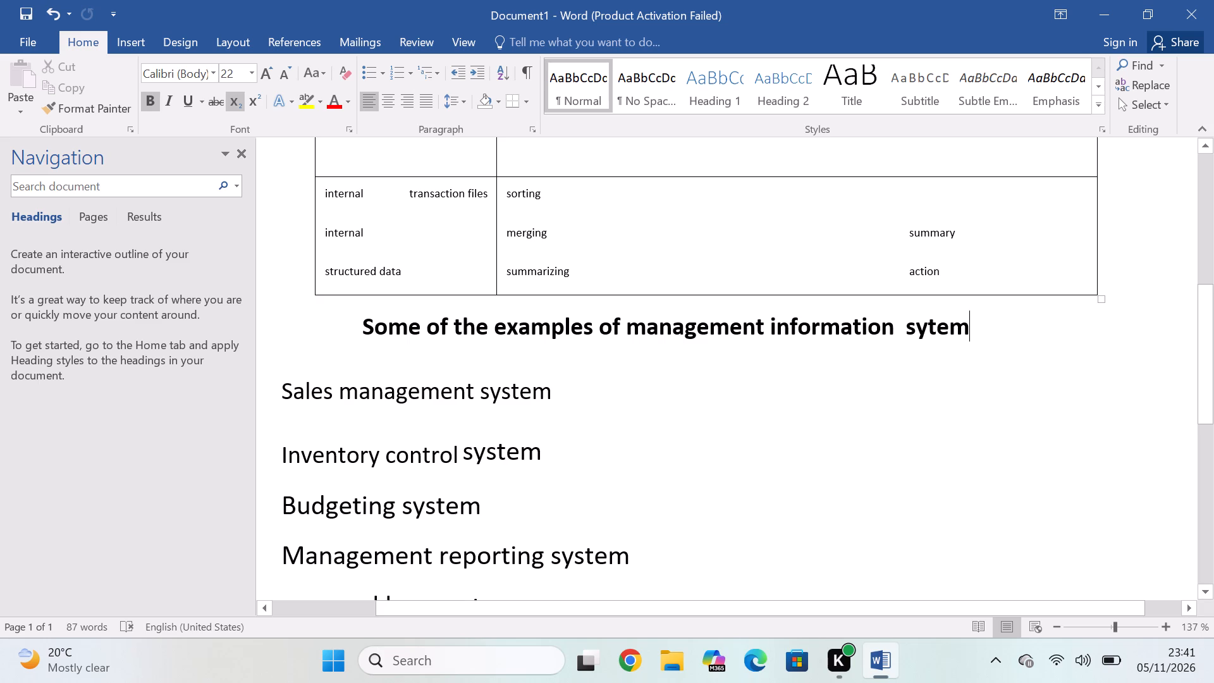
Apply the suggested capitalisation "For" to the first word of the "for historical reasons" paragraph.
key("Up")
key("Up")
key("Up")
key("Up")
key("Up")
key("Up")
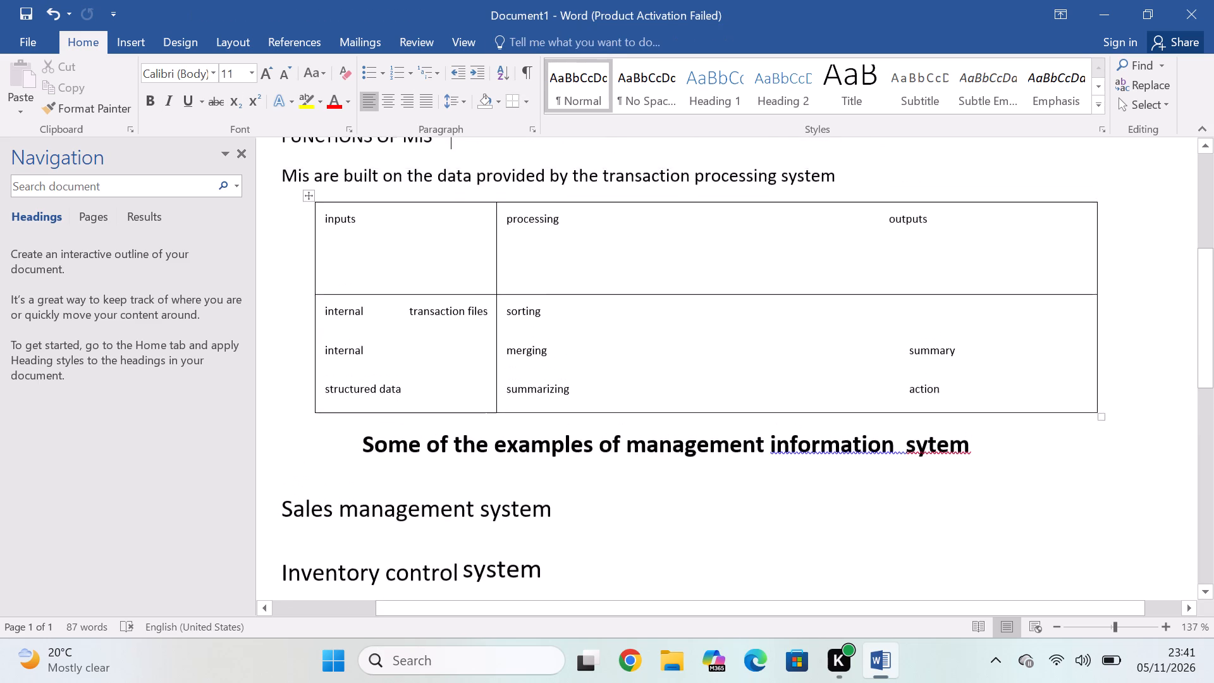
key("Up")
key("Up")
key("Up")
key("Up")
key("Up")
key("Up")
key("Up")
key("Up")
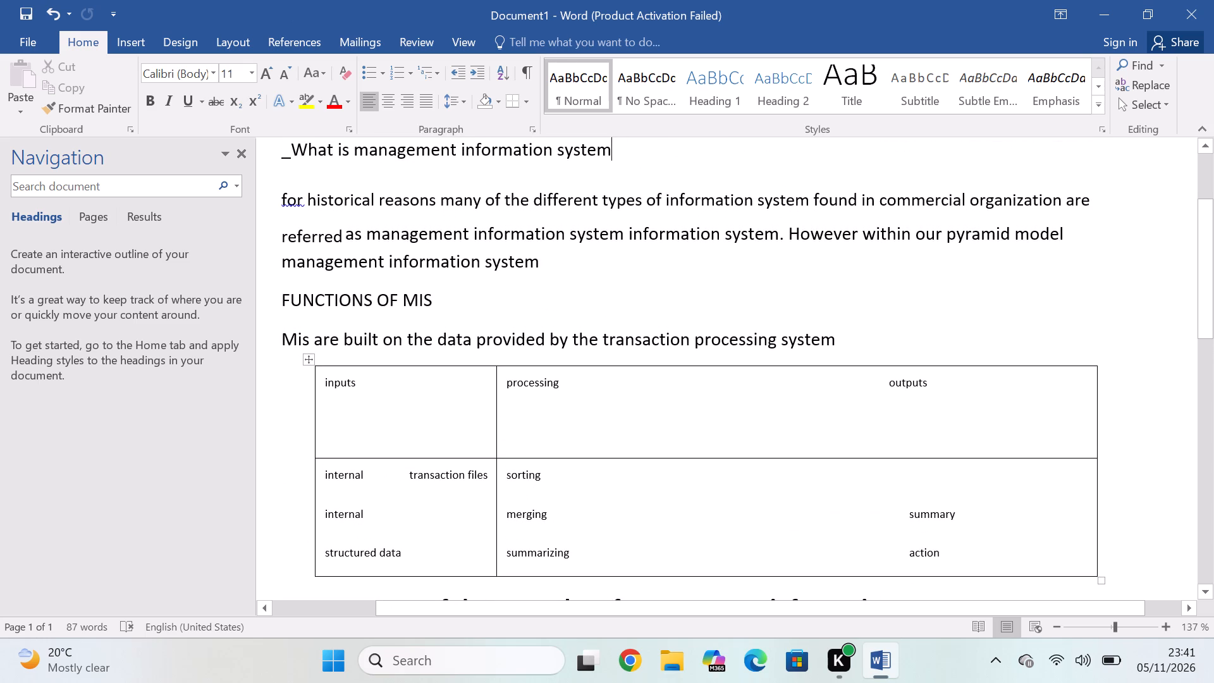
key("Up")
key("Up")
key("Up")
key("Up")
key("Up")
key("Up")
left_click(290, 204)
right_click(290, 204)
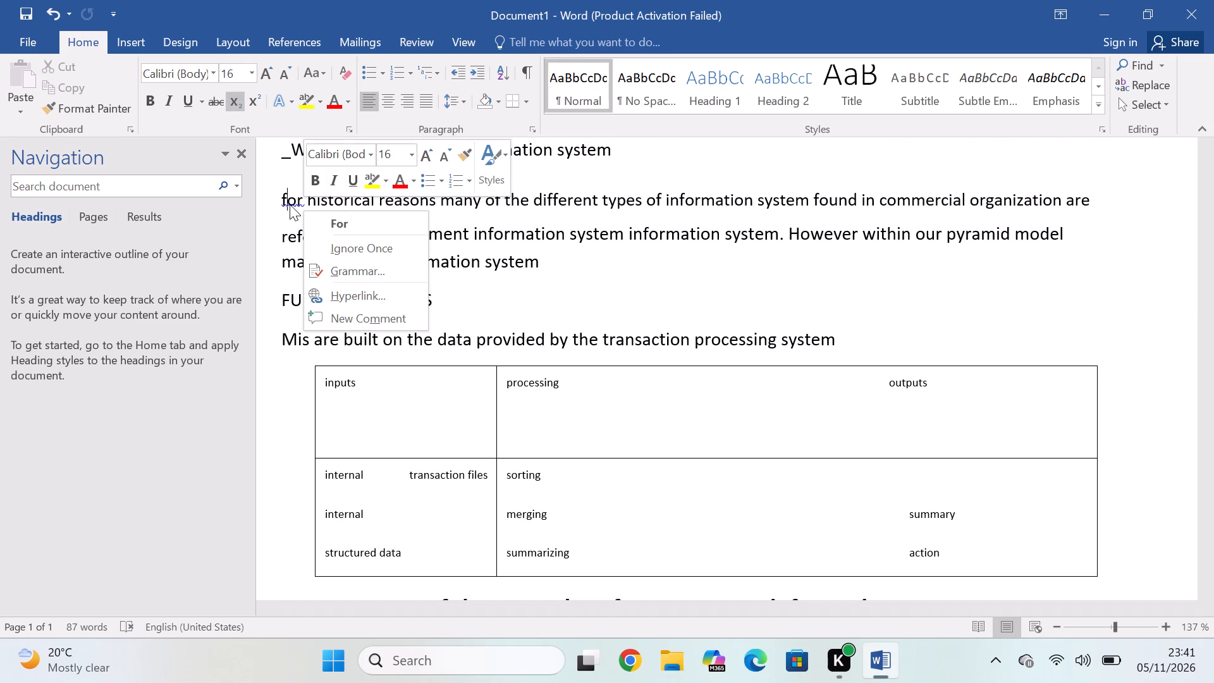
left_click(338, 216)
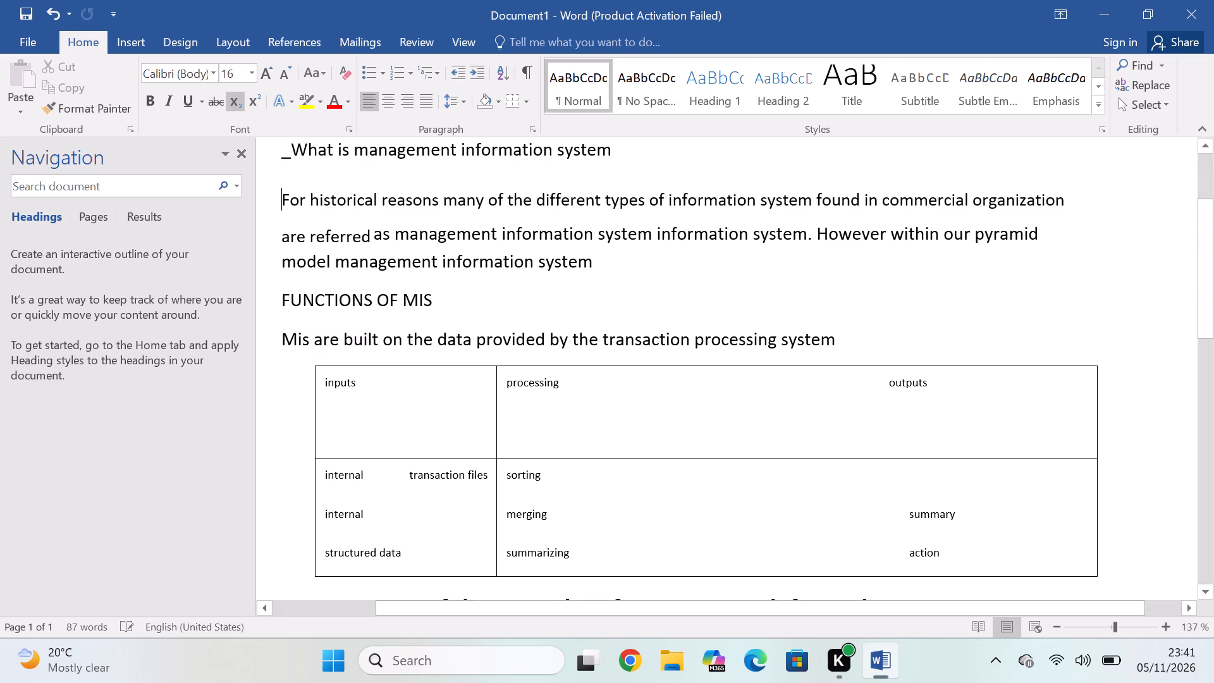
Start saving the document for the first time, with This PC as the save location.
left_click(36, 40)
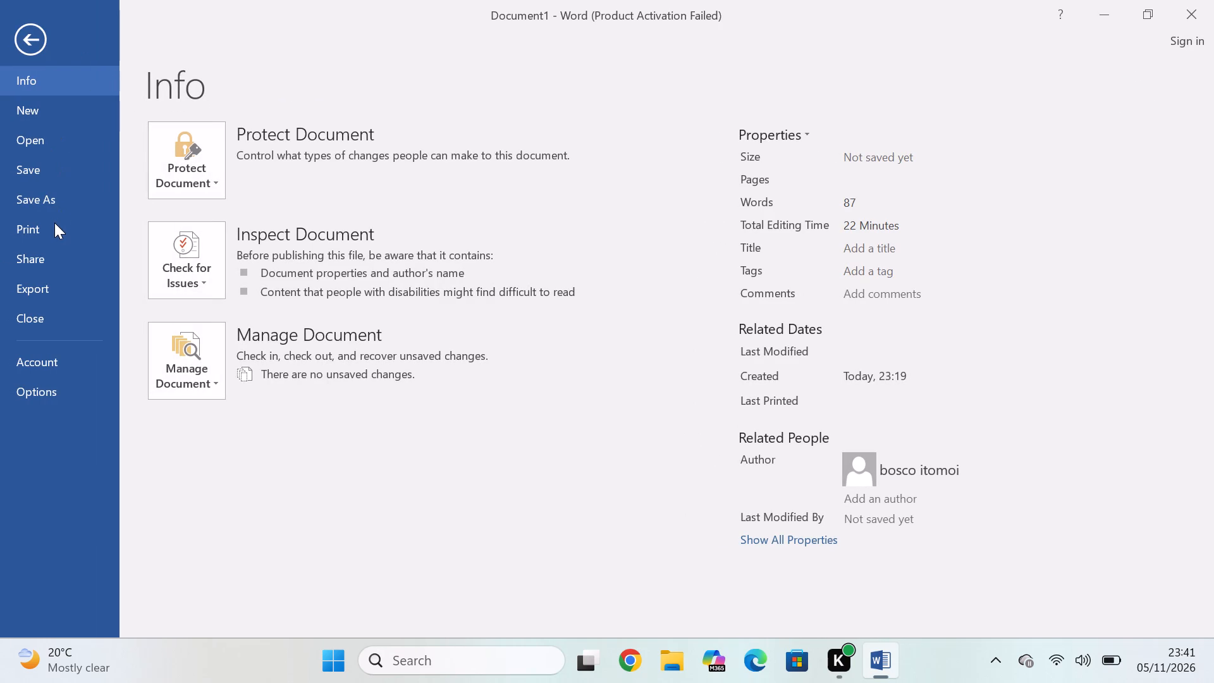
left_click(62, 163)
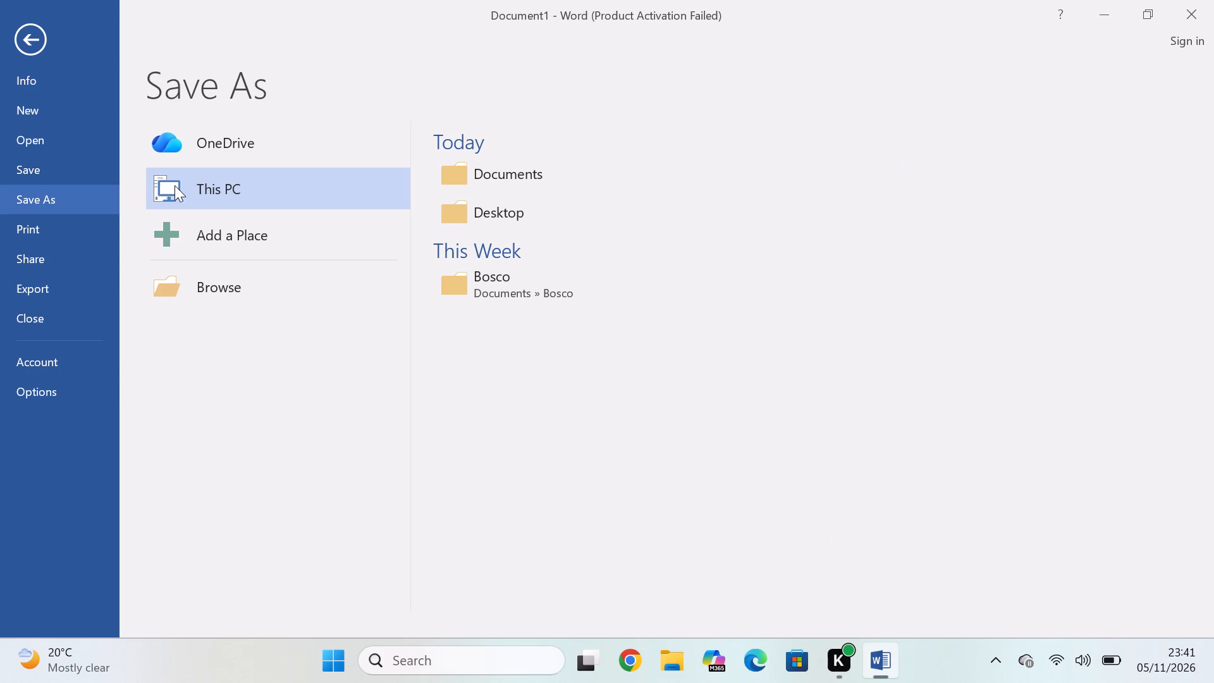
left_click(234, 184)
left_click(748, 448)
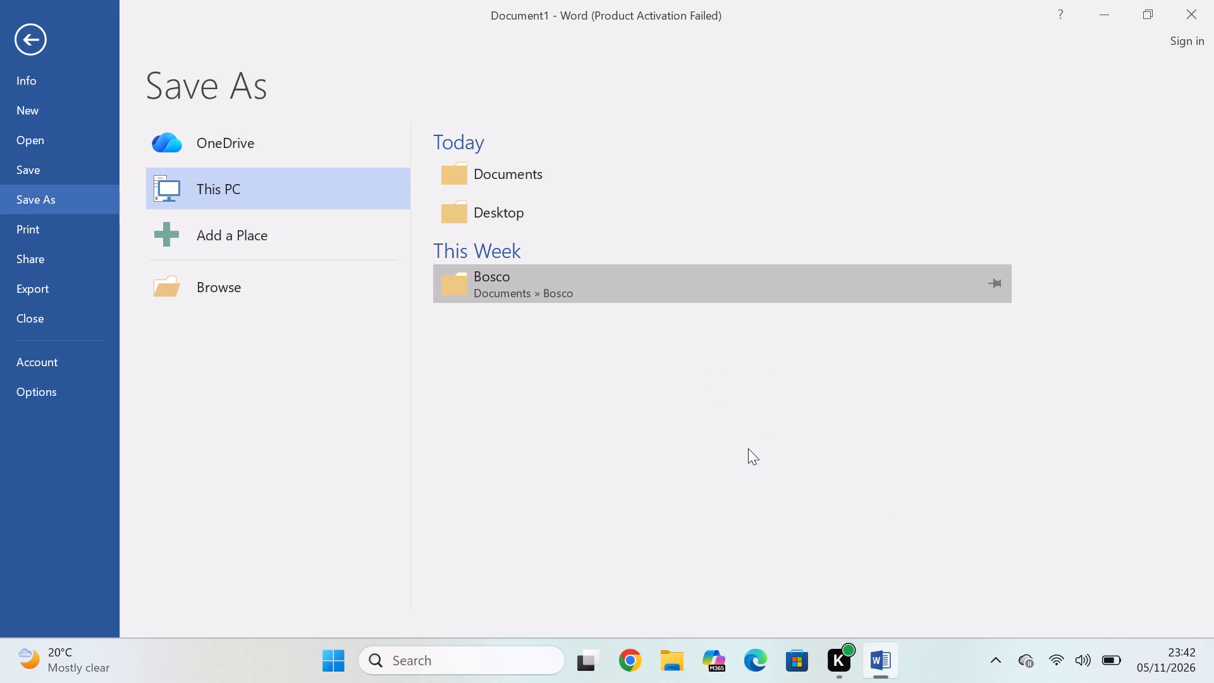